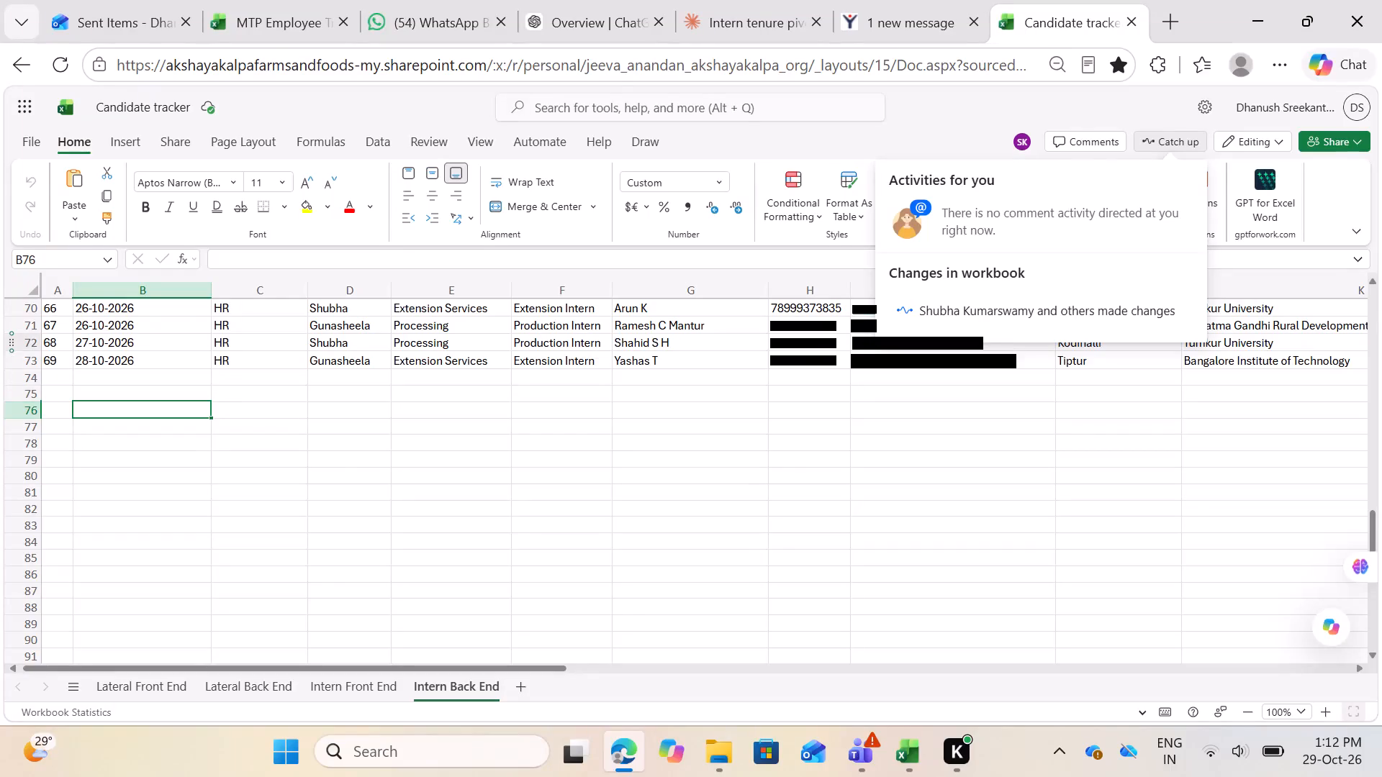
Search the Intern Back End sheet for "Kushal".
{"action": "left_click", "coordinate": [129, 377]}
{"action": "left_click", "coordinate": [135, 399]}
{"action": "left_click", "coordinate": [150, 378]}
{"action": "scroll", "coordinate": [335, 447], "scroll_direction": "up", "scroll_amount": 3}
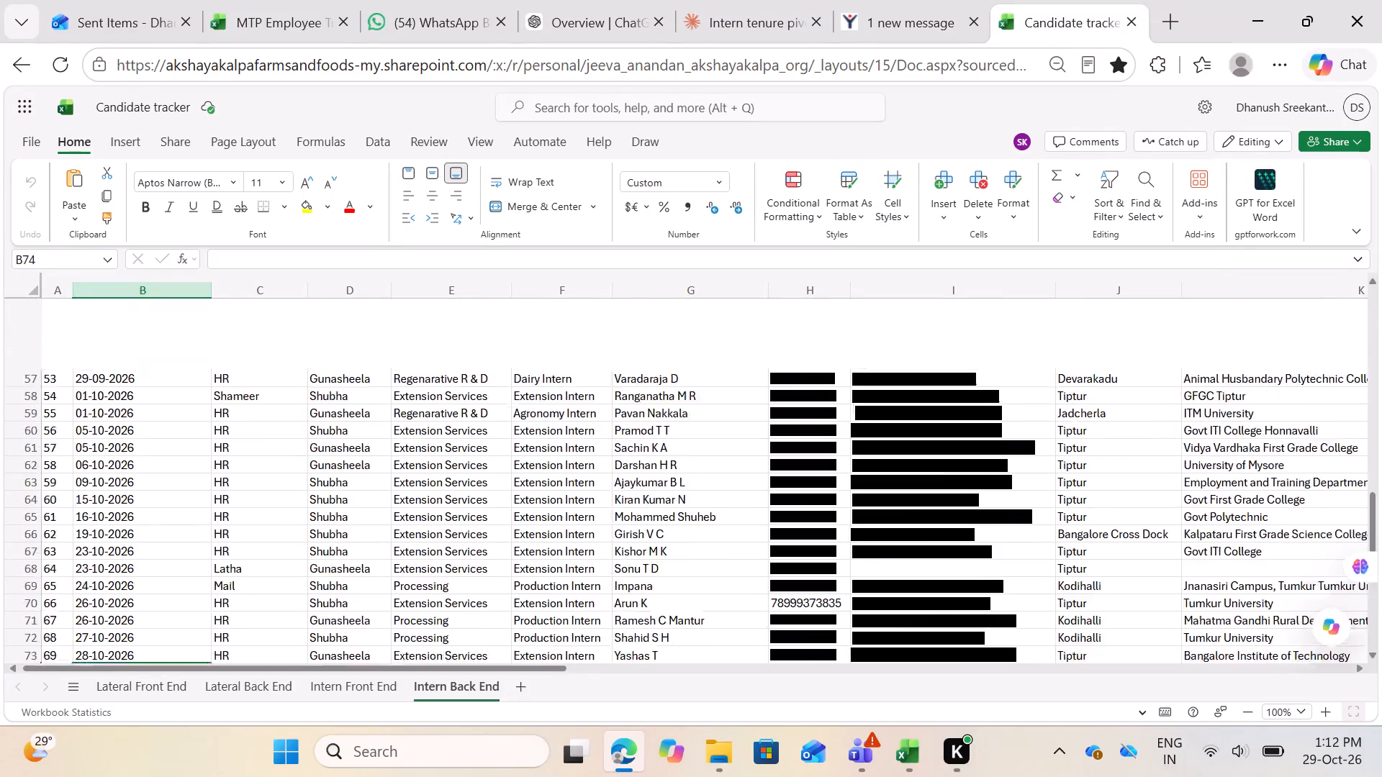
{"action": "scroll", "coordinate": [335, 447], "scroll_direction": "up", "scroll_amount": 2}
{"action": "scroll", "coordinate": [335, 447], "scroll_direction": "down", "scroll_amount": 2}
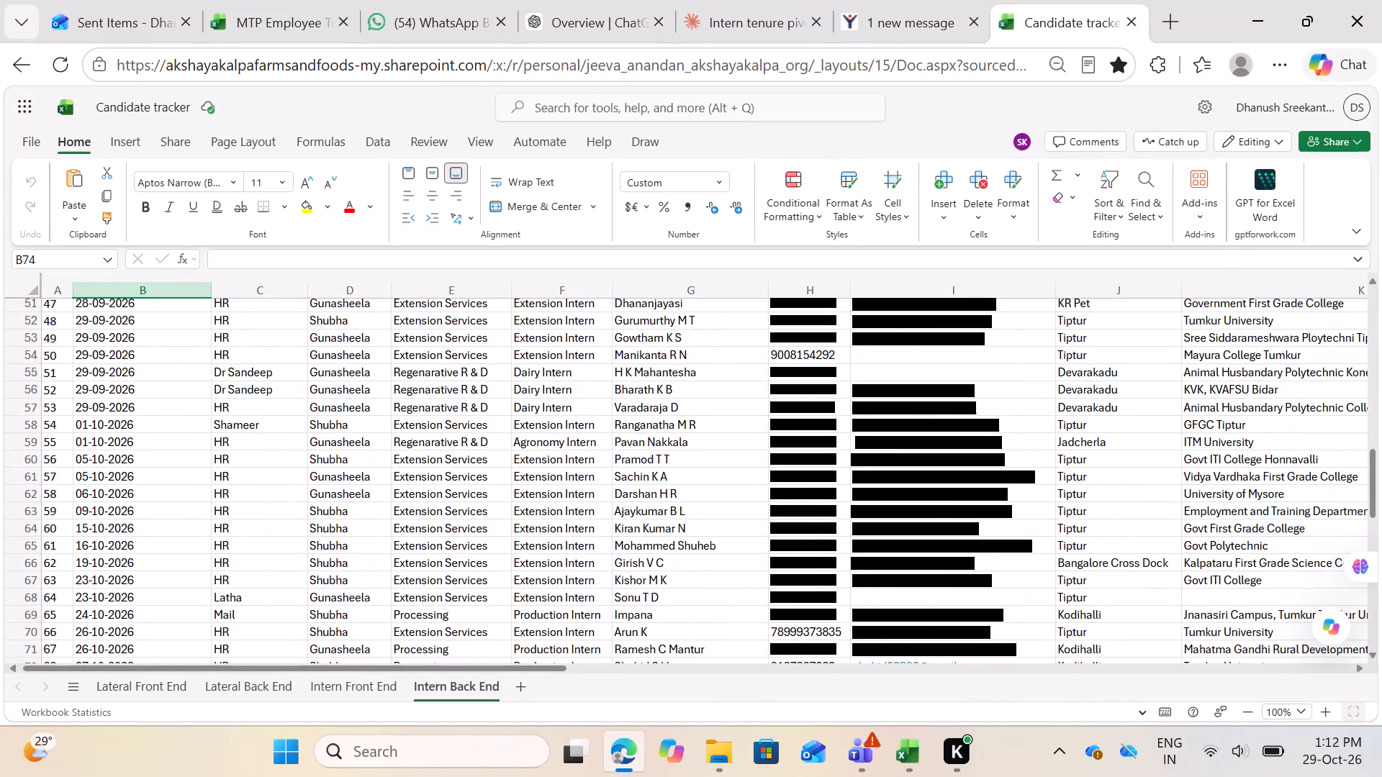
{"action": "scroll", "coordinate": [782, 511], "scroll_direction": "down", "scroll_amount": 2}
{"action": "key", "text": "ctrl+f"}
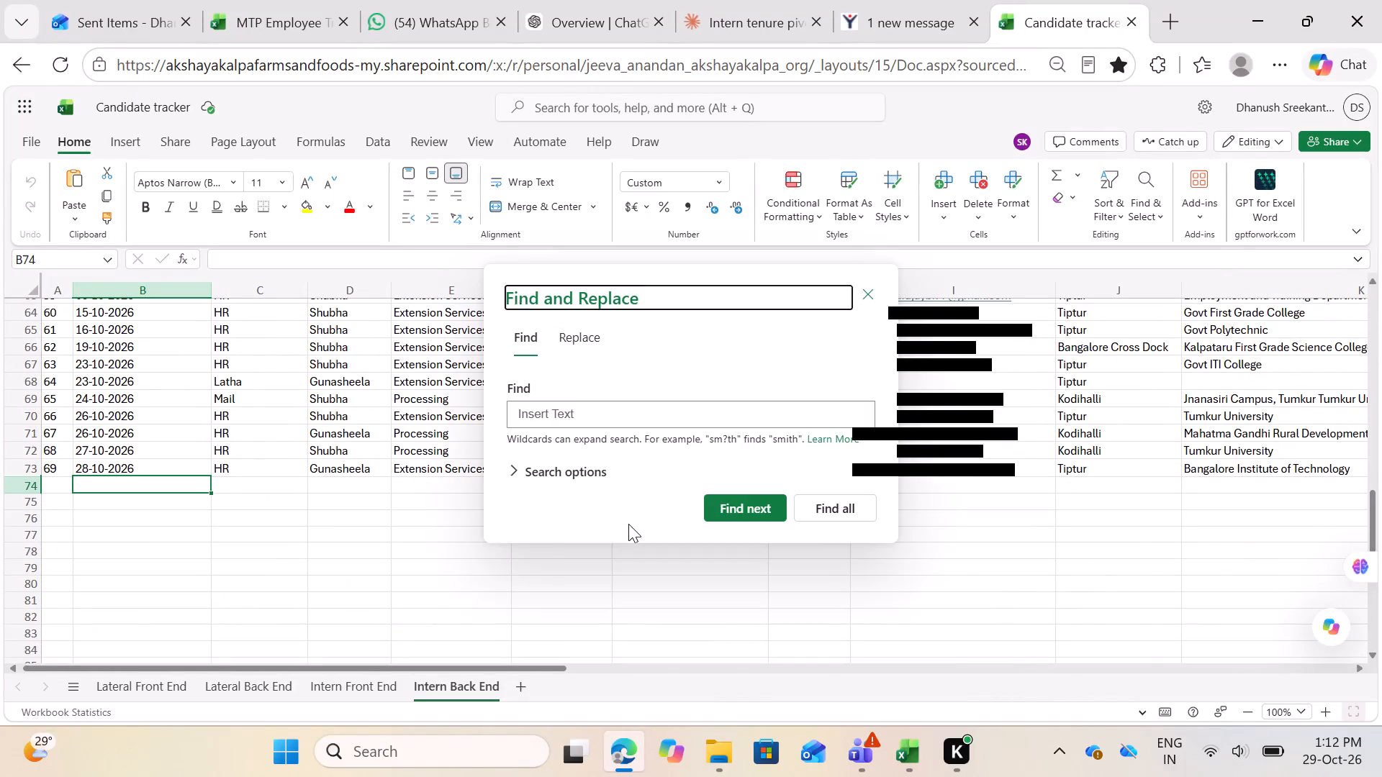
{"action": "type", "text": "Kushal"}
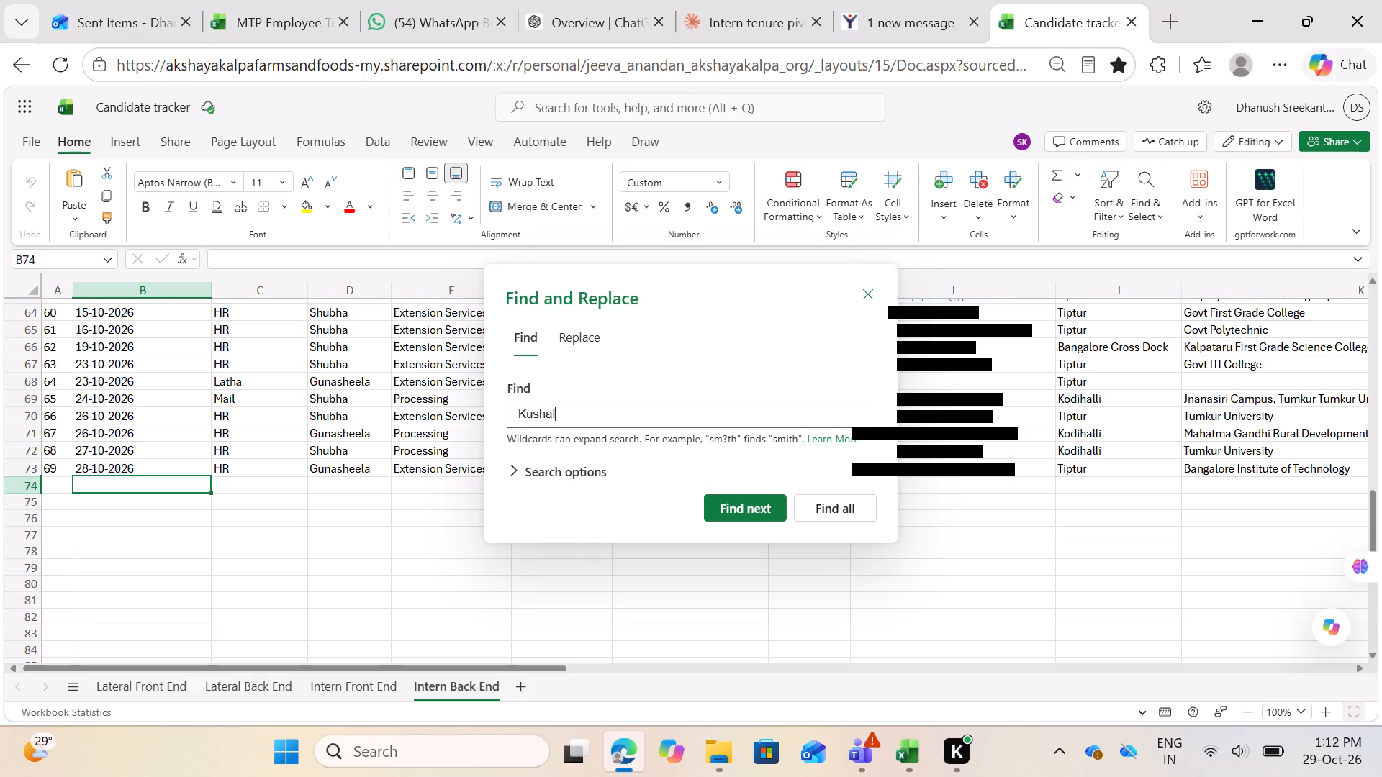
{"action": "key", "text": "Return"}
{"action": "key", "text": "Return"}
{"action": "left_click", "coordinate": [762, 499]}
{"action": "left_click", "coordinate": [874, 293]}
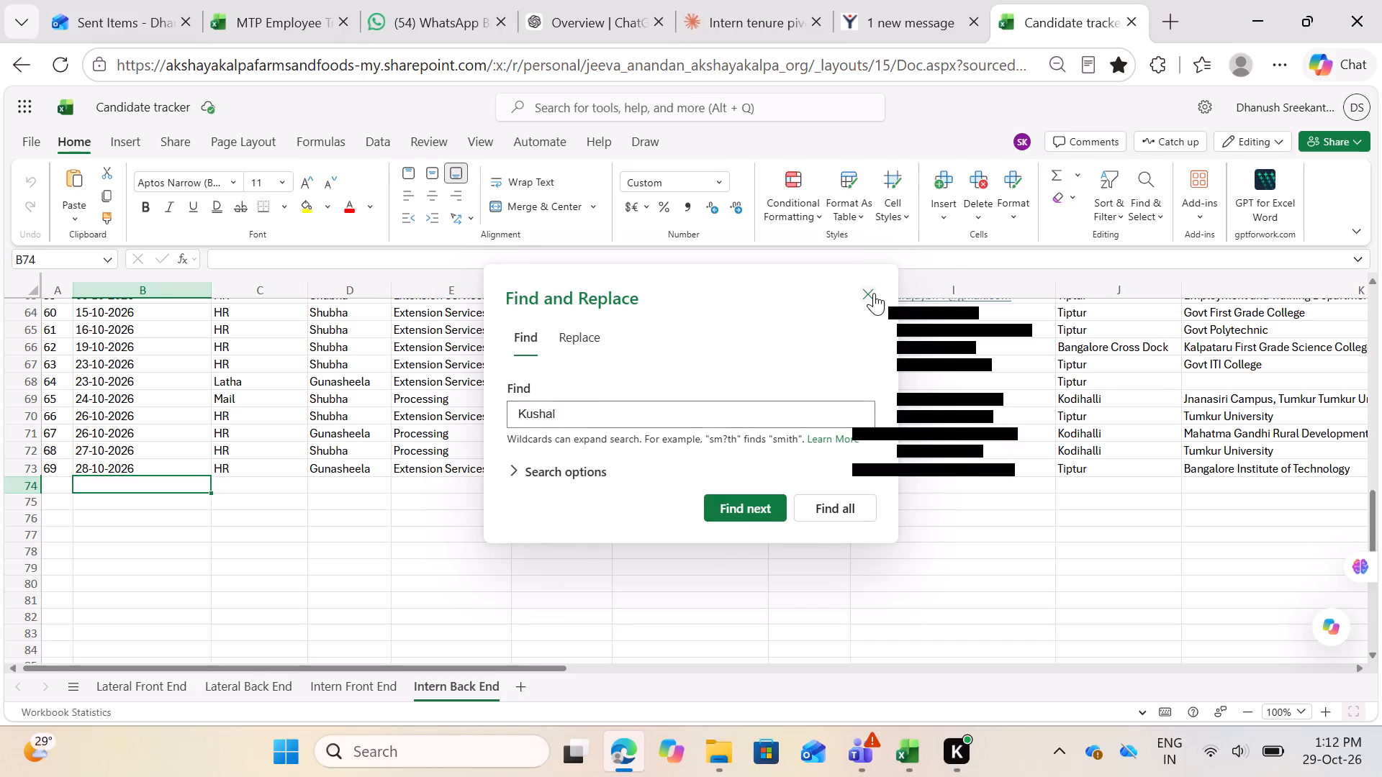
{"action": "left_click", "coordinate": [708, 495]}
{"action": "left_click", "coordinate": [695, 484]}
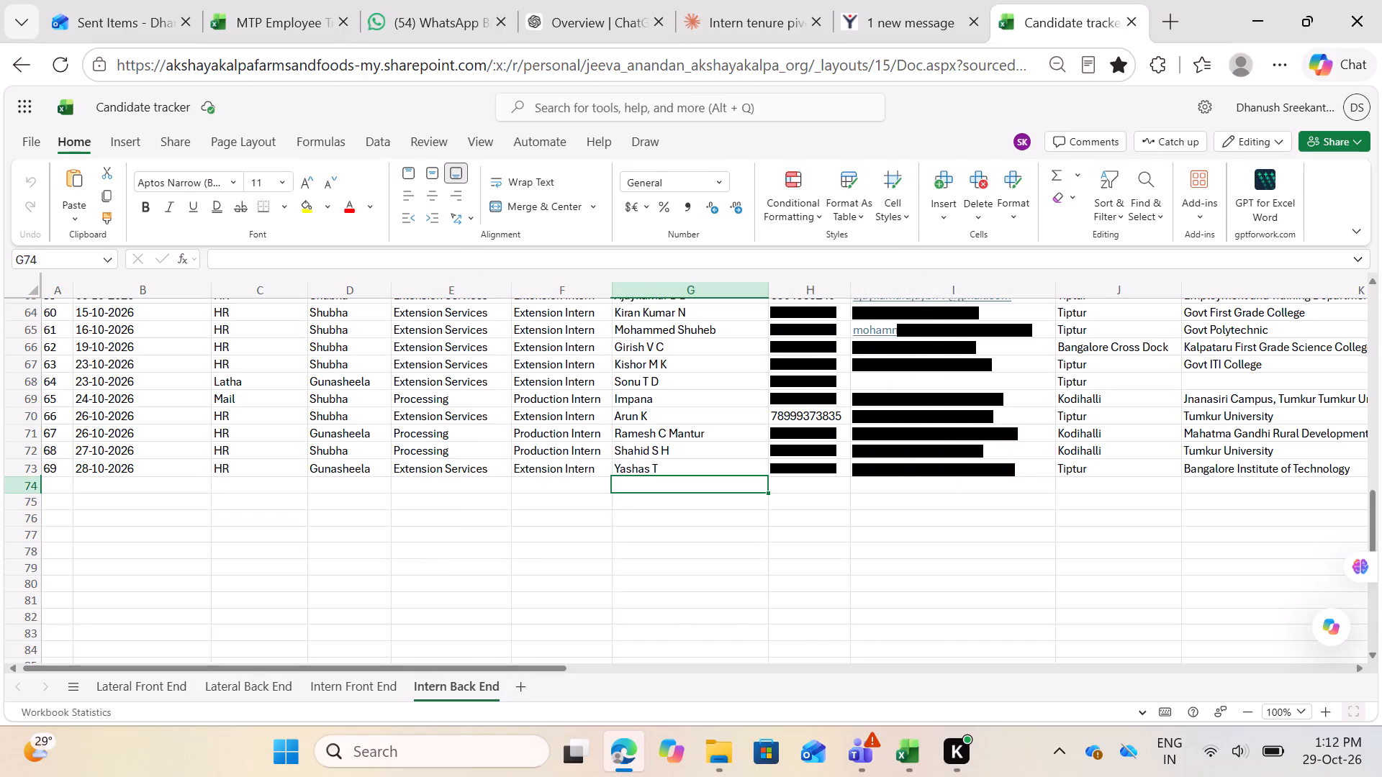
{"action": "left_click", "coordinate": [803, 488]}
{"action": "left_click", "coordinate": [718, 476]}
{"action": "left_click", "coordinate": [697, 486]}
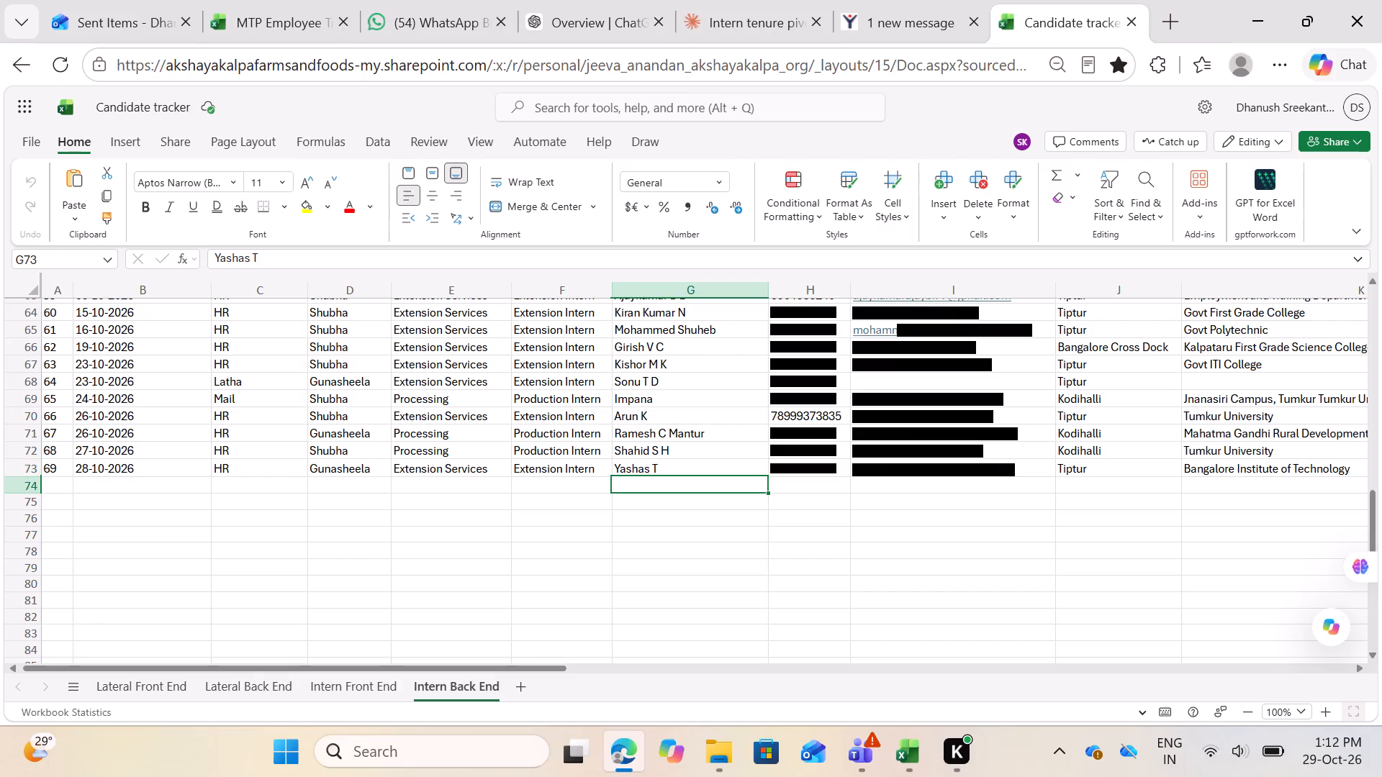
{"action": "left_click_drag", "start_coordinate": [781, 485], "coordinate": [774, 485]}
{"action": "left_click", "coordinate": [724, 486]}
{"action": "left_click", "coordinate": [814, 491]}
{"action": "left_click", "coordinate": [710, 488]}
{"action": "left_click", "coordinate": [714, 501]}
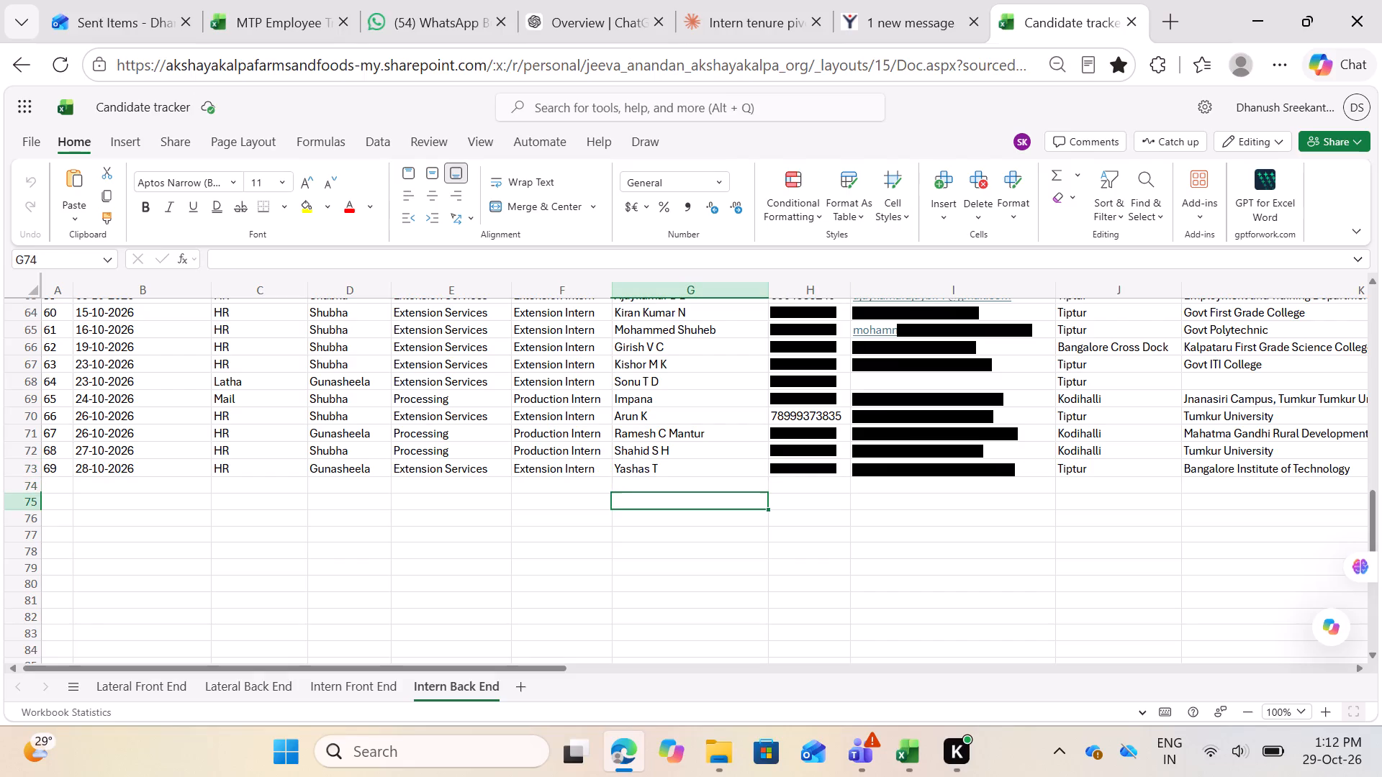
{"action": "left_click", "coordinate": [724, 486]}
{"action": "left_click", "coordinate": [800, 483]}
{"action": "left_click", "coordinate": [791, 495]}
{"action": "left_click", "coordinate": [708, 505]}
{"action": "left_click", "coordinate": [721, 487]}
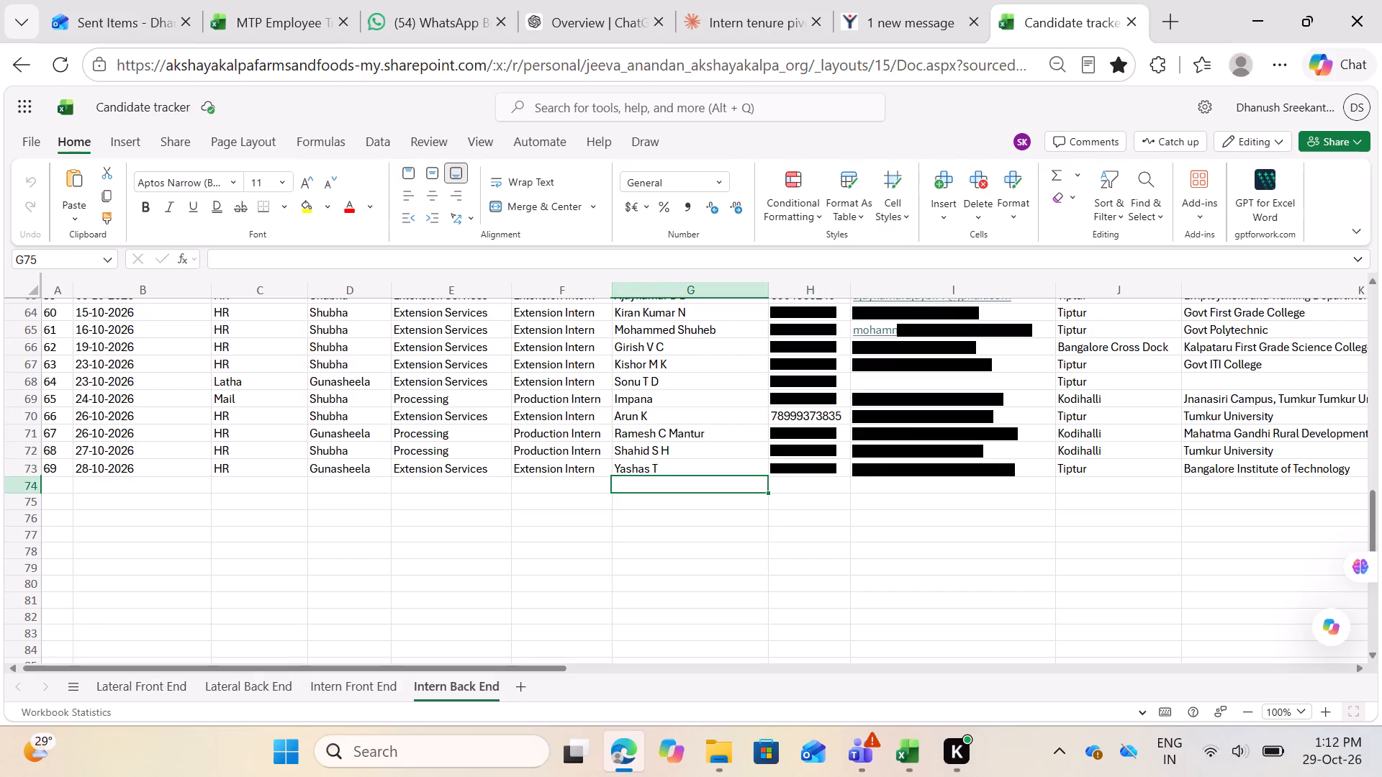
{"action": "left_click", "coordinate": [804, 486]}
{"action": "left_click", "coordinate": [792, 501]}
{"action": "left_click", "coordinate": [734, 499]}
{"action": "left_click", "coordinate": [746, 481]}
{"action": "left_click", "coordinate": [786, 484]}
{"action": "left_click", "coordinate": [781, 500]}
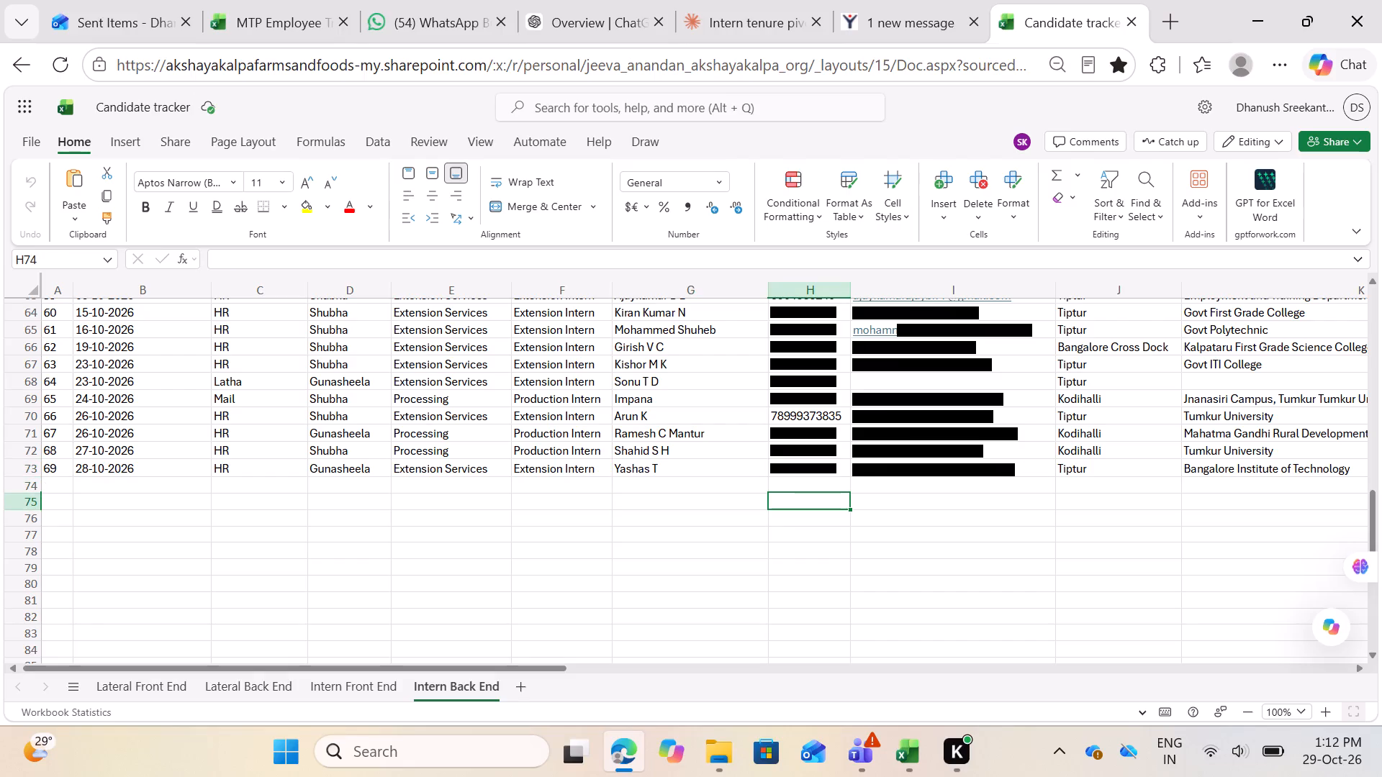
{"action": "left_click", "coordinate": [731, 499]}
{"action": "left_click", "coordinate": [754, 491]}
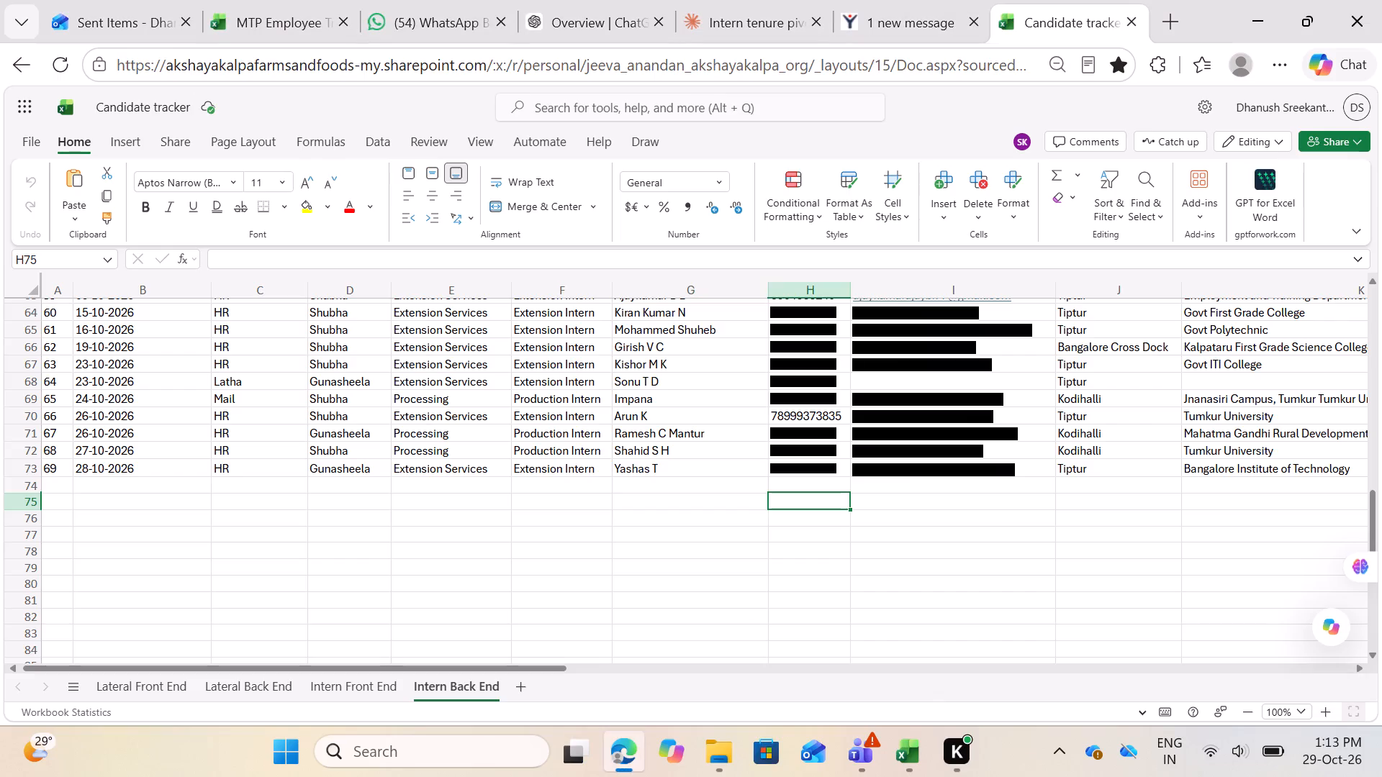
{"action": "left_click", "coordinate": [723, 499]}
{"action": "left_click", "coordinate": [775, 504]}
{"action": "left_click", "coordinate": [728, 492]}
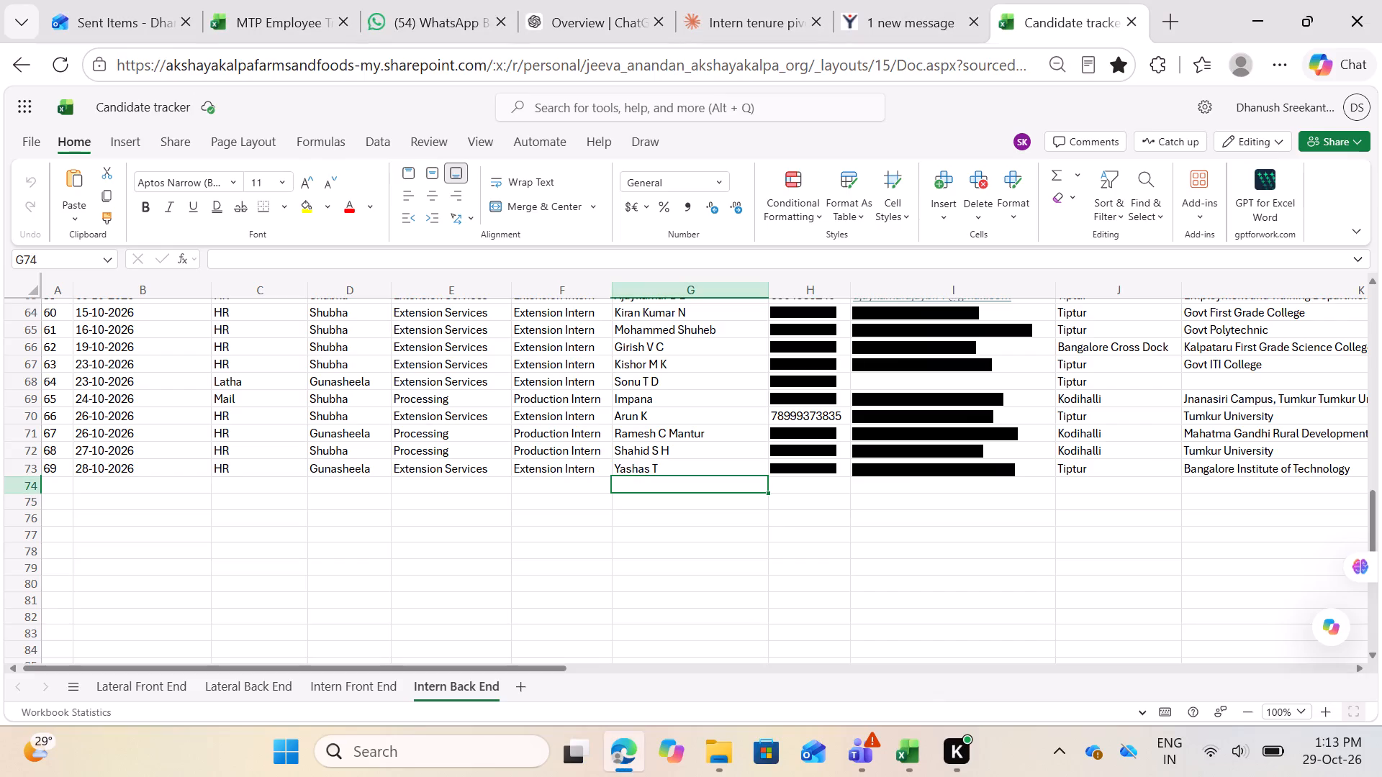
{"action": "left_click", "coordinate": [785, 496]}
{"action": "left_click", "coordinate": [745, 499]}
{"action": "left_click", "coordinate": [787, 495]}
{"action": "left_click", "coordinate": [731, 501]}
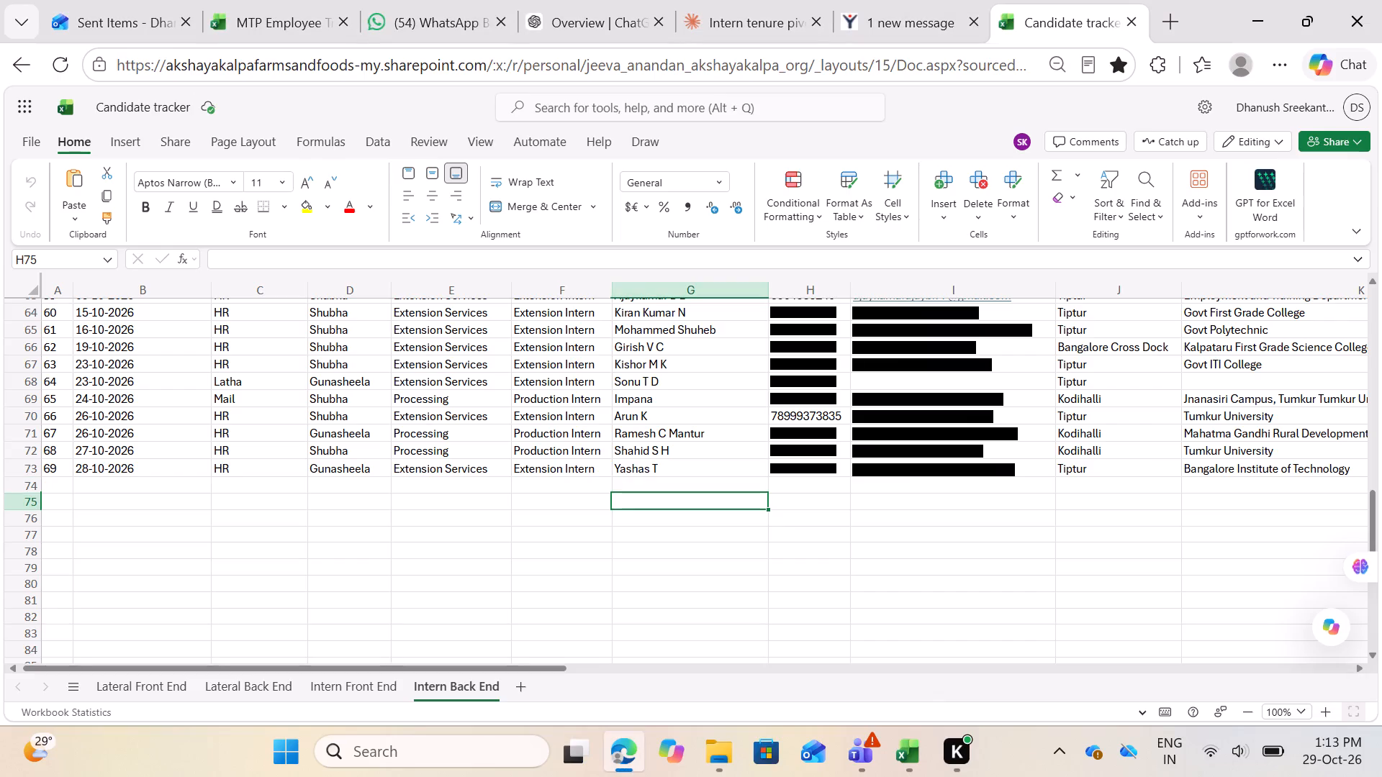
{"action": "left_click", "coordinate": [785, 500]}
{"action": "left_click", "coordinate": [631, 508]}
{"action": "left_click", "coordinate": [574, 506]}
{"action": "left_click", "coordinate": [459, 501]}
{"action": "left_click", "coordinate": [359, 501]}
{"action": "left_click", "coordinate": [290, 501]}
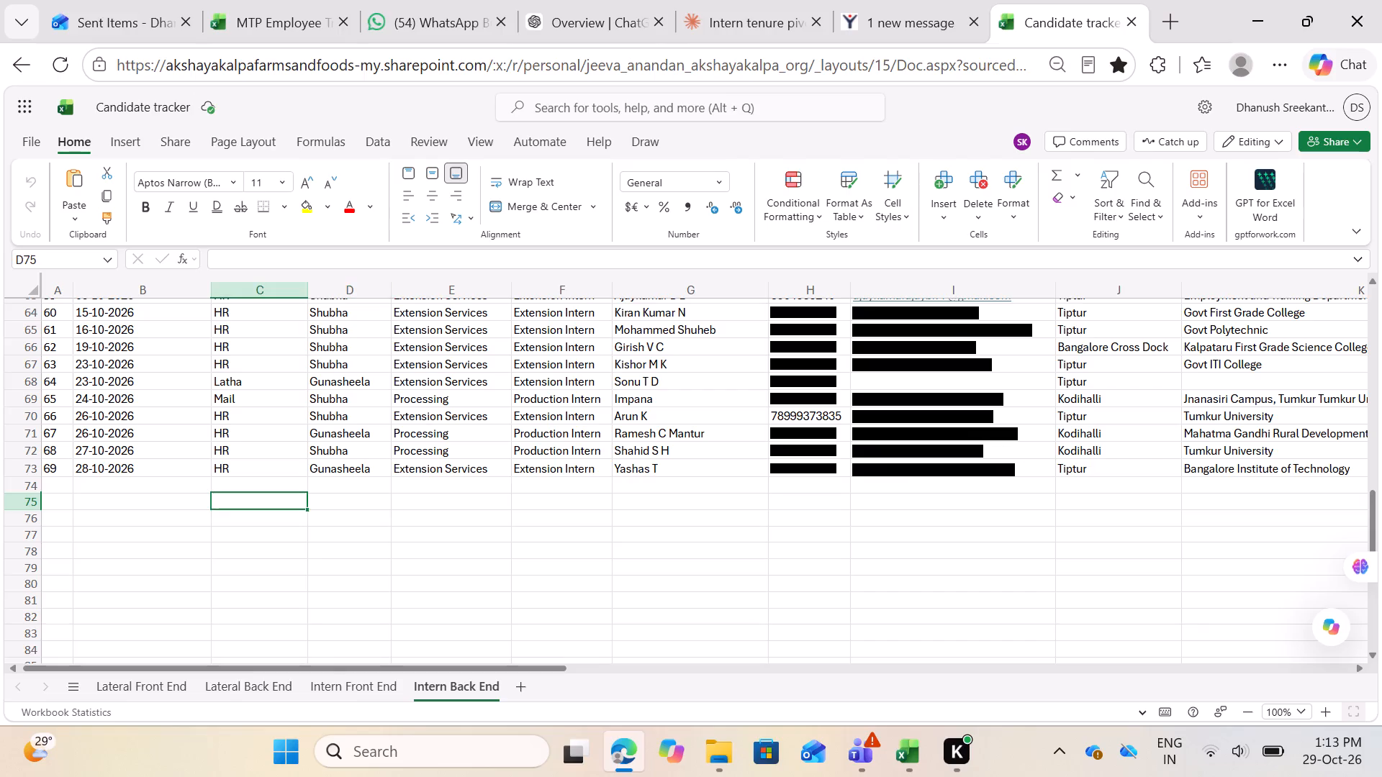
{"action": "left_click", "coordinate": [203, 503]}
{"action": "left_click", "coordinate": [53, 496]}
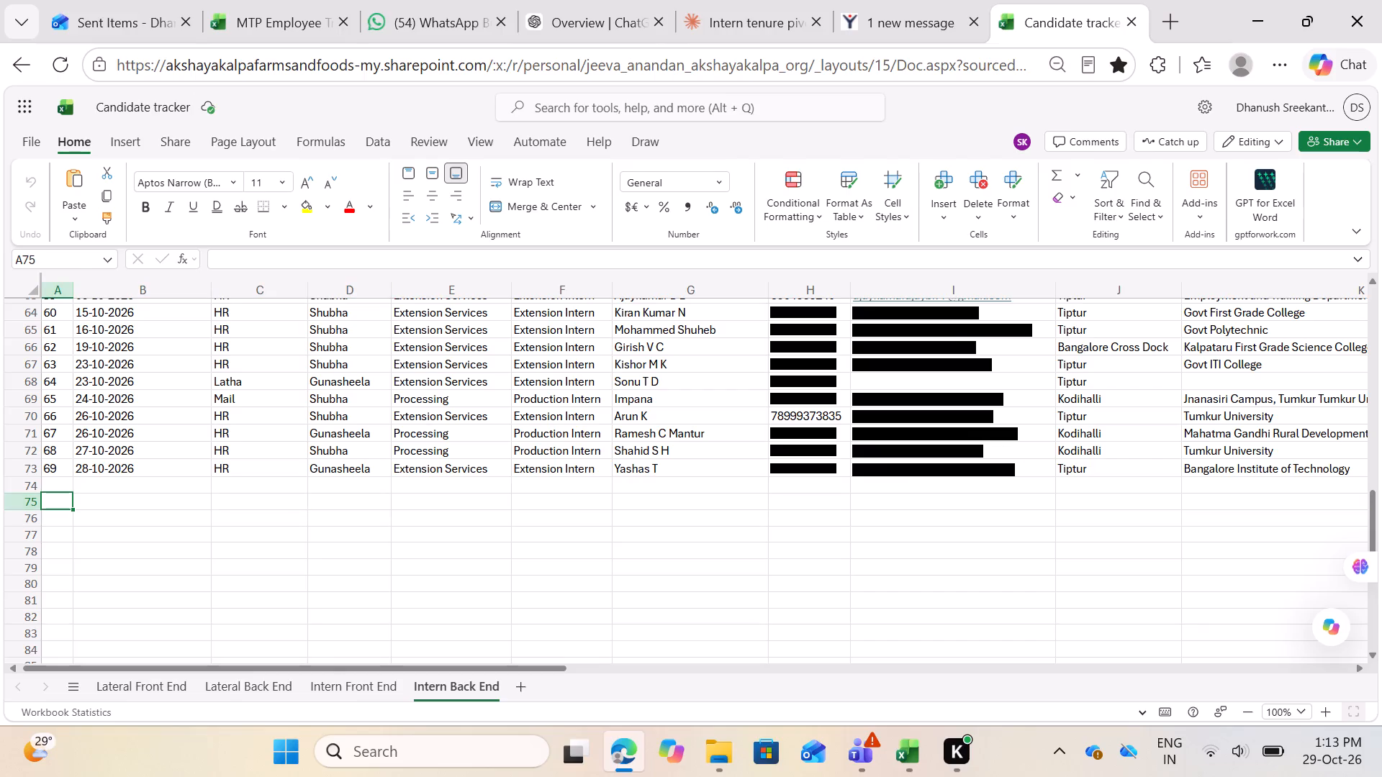
Extend the serial numbers in column A to row 74 as a fill series, giving 70.
{"action": "left_click", "coordinate": [60, 467]}
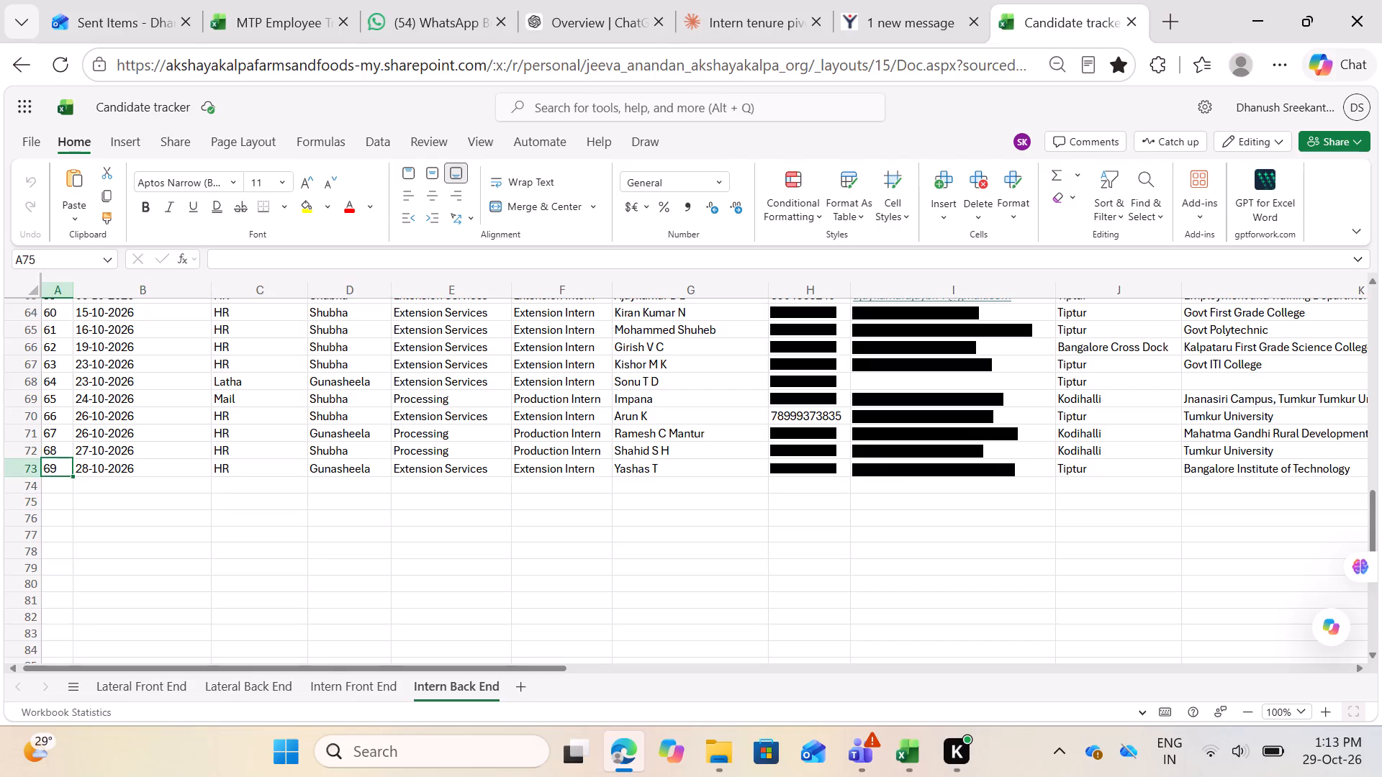
{"action": "left_click_drag", "start_coordinate": [72, 474], "coordinate": [73, 486]}
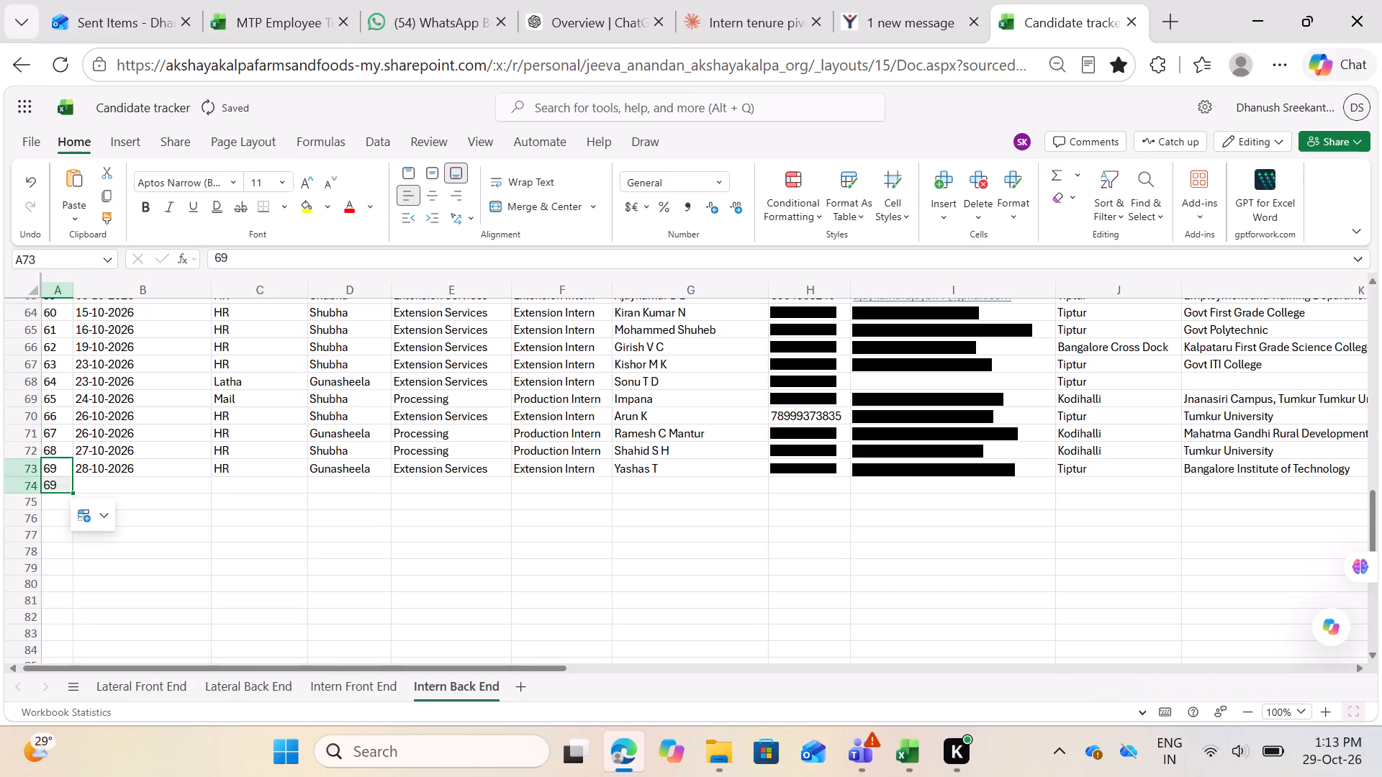
{"action": "left_click", "coordinate": [94, 518]}
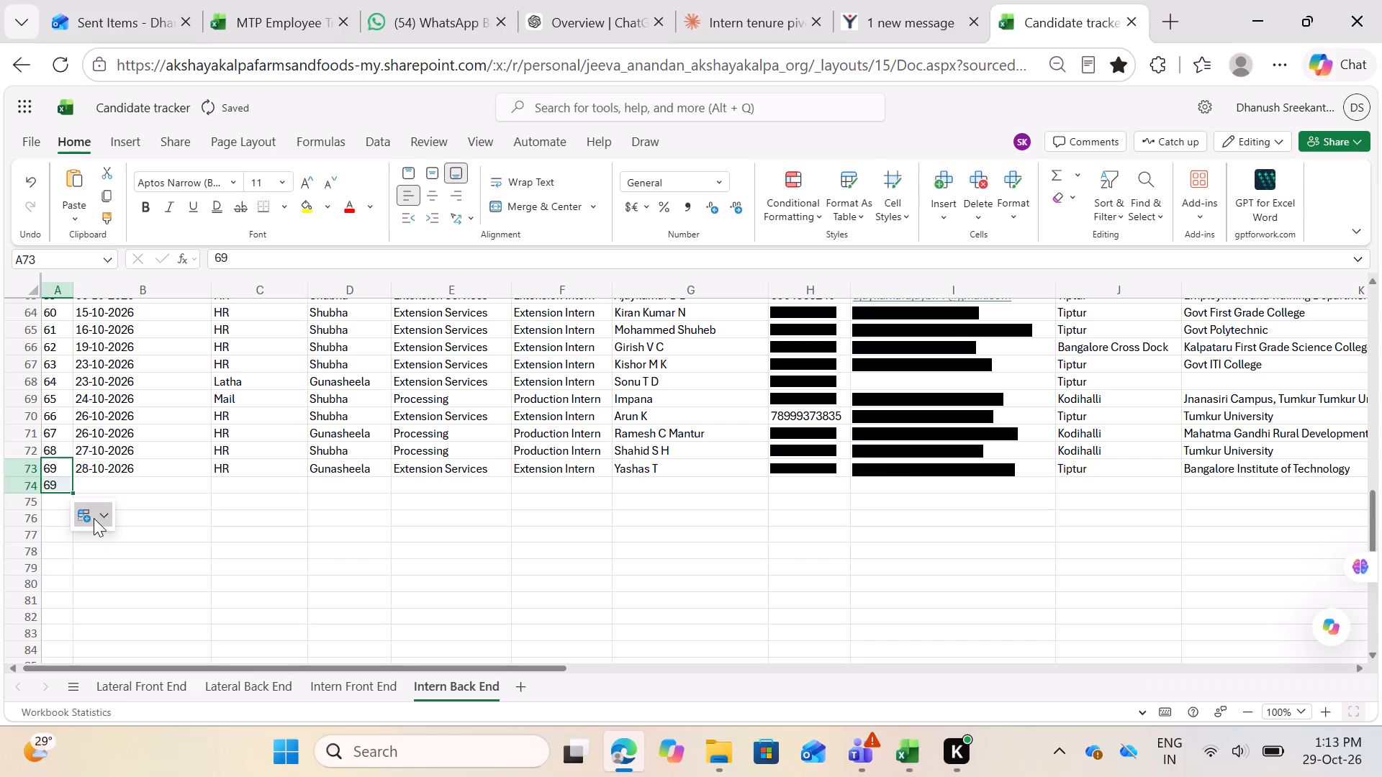
{"action": "left_click", "coordinate": [135, 571]}
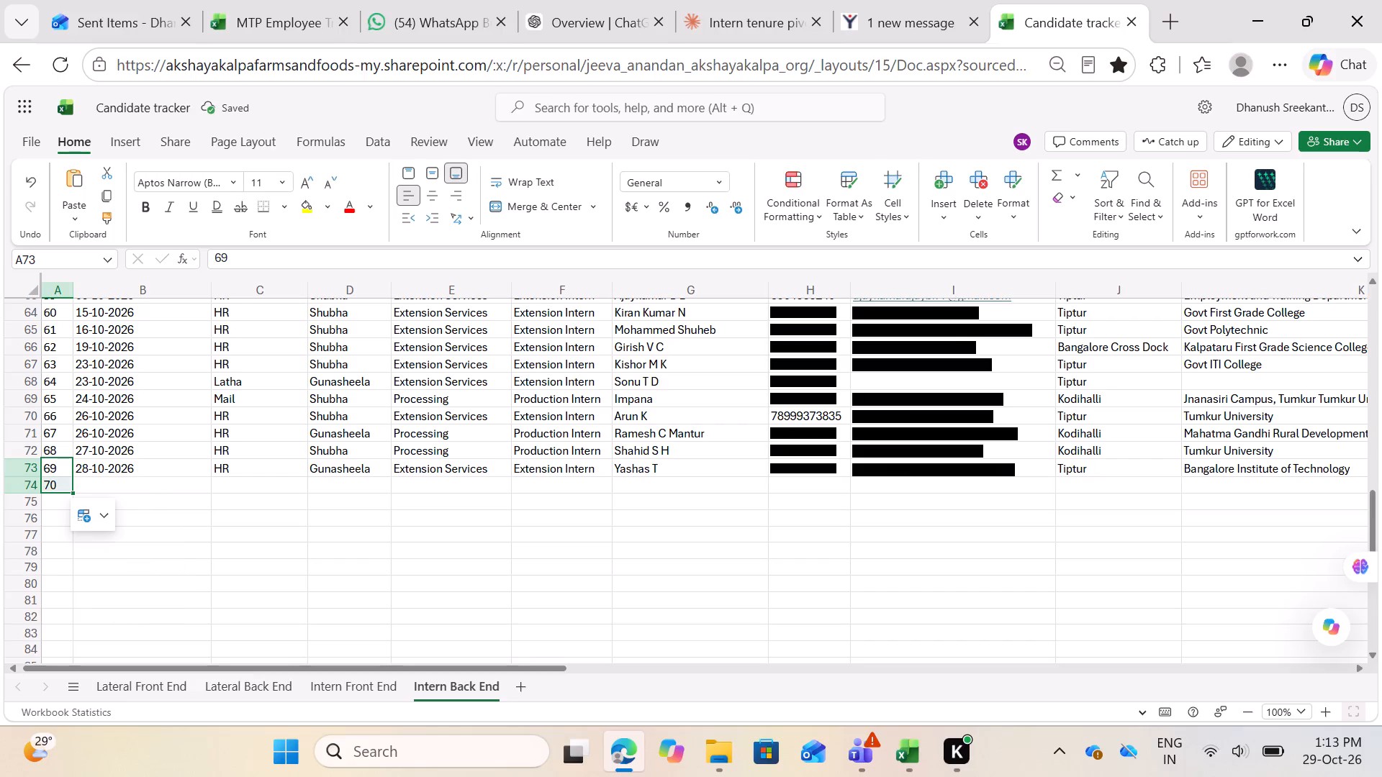
On the Lateral Front End sheet, left-align the two 27-Oct-26 dates in cells B126 and B127.
{"action": "left_click", "coordinate": [127, 481]}
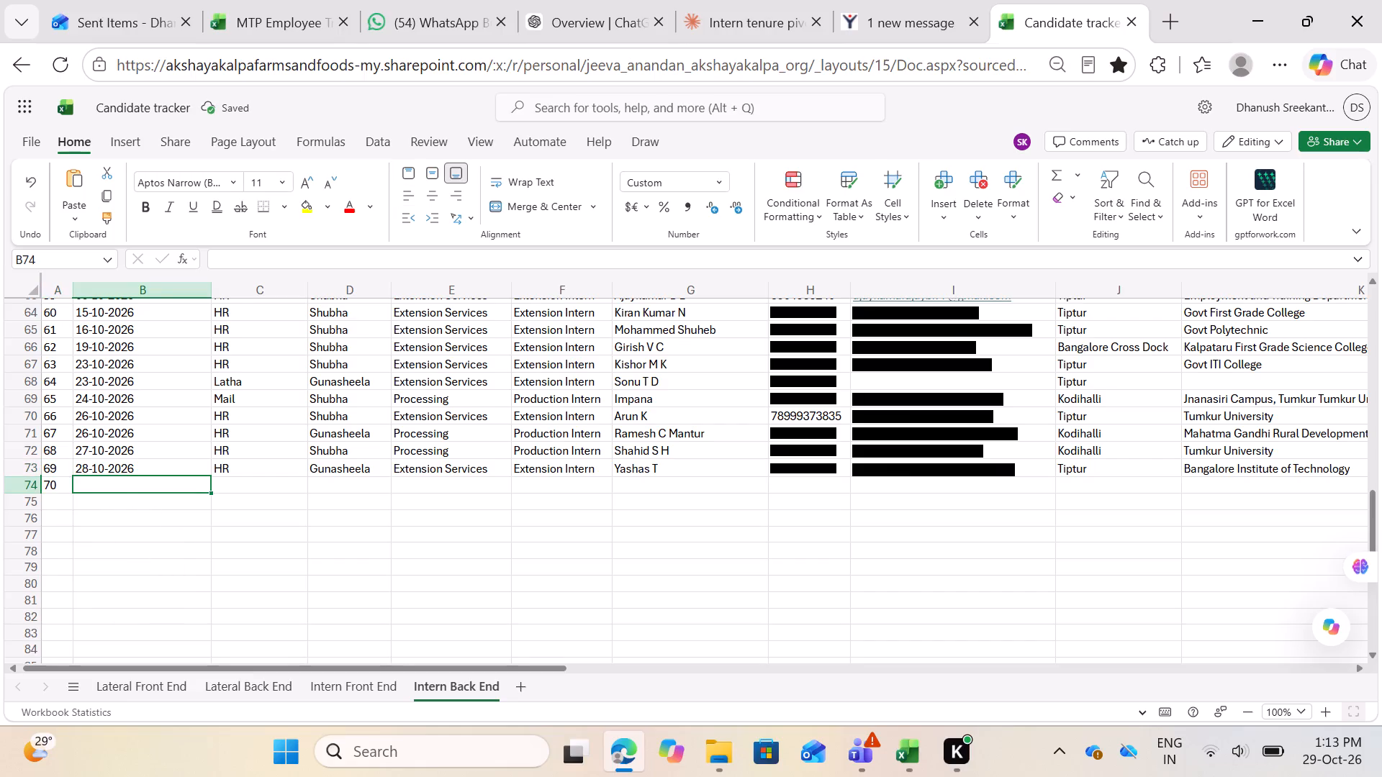
{"action": "scroll", "coordinate": [189, 491], "scroll_direction": "up", "scroll_amount": 2}
{"action": "scroll", "coordinate": [189, 490], "scroll_direction": "down", "scroll_amount": 4}
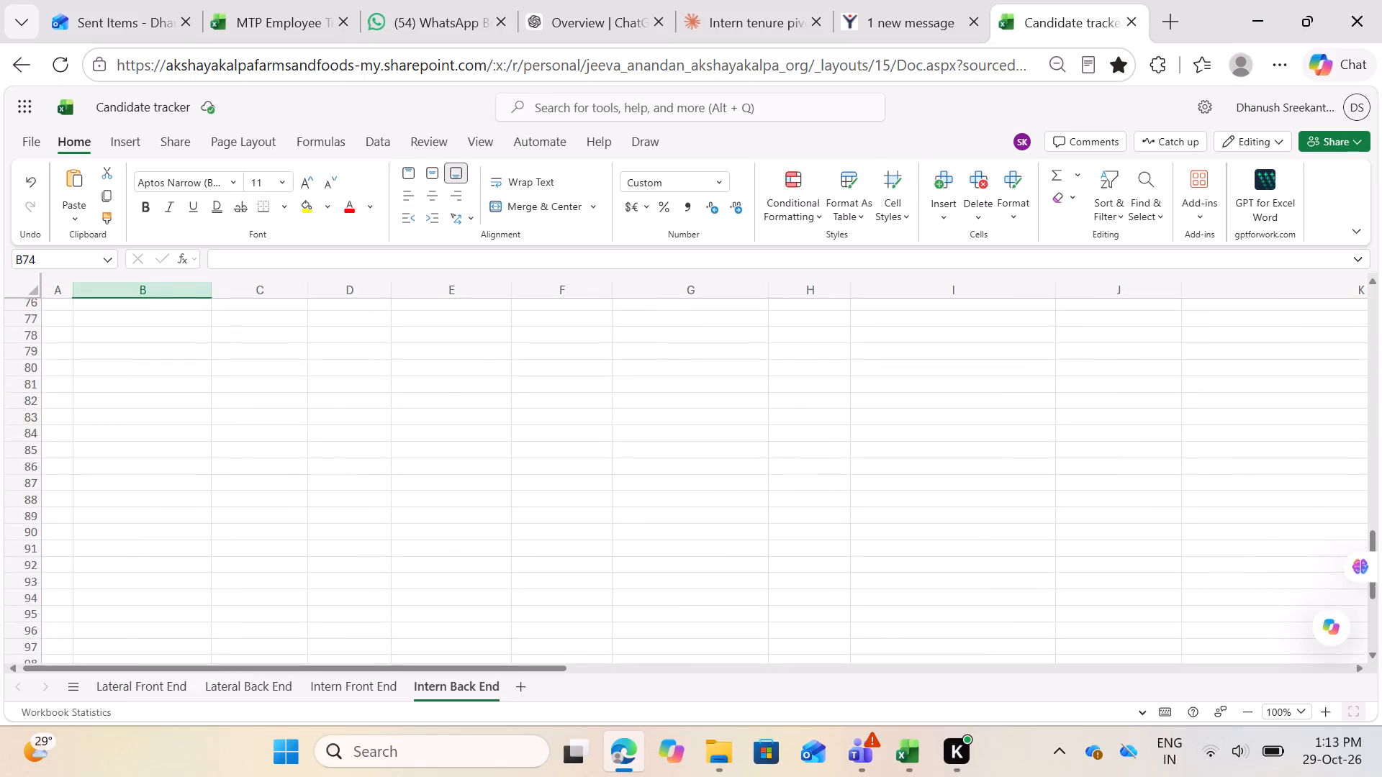
{"action": "scroll", "coordinate": [189, 489], "scroll_direction": "up", "scroll_amount": 1}
{"action": "left_click", "coordinate": [130, 683]}
{"action": "scroll", "coordinate": [202, 568], "scroll_direction": "down", "scroll_amount": 4}
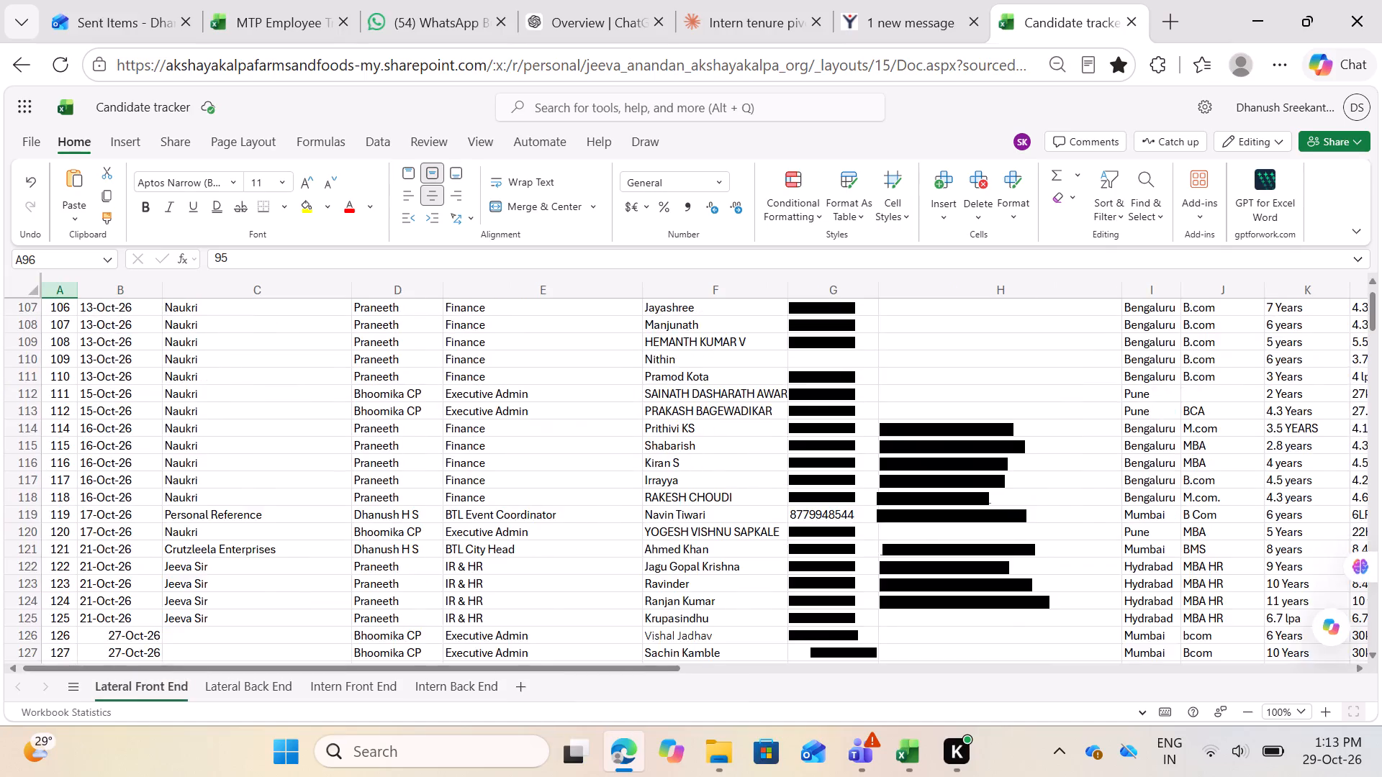
{"action": "scroll", "coordinate": [242, 545], "scroll_direction": "up", "scroll_amount": 1}
{"action": "scroll", "coordinate": [332, 518], "scroll_direction": "down", "scroll_amount": 4}
{"action": "scroll", "coordinate": [592, 457], "scroll_direction": "down", "scroll_amount": 1}
{"action": "scroll", "coordinate": [590, 455], "scroll_direction": "up", "scroll_amount": 3}
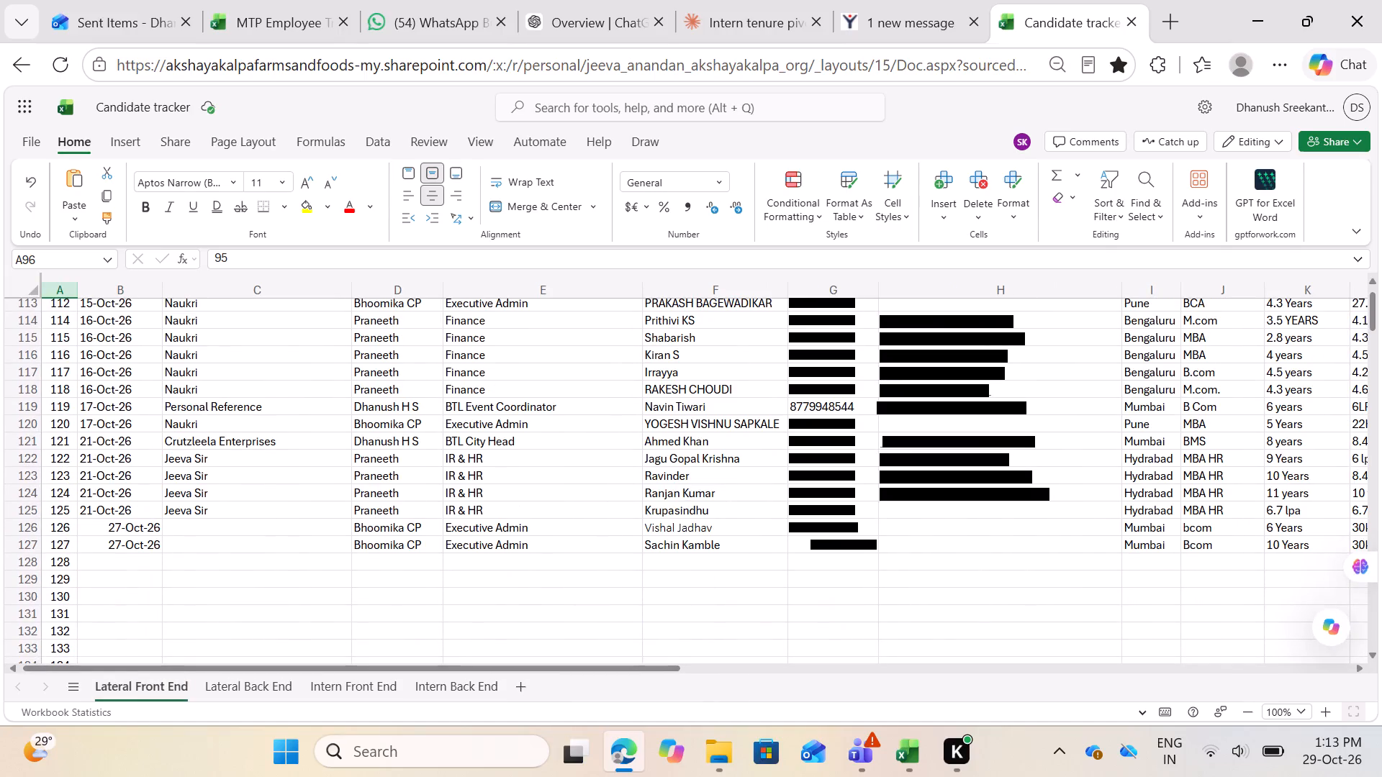
{"action": "left_click_drag", "start_coordinate": [96, 525], "coordinate": [101, 546]}
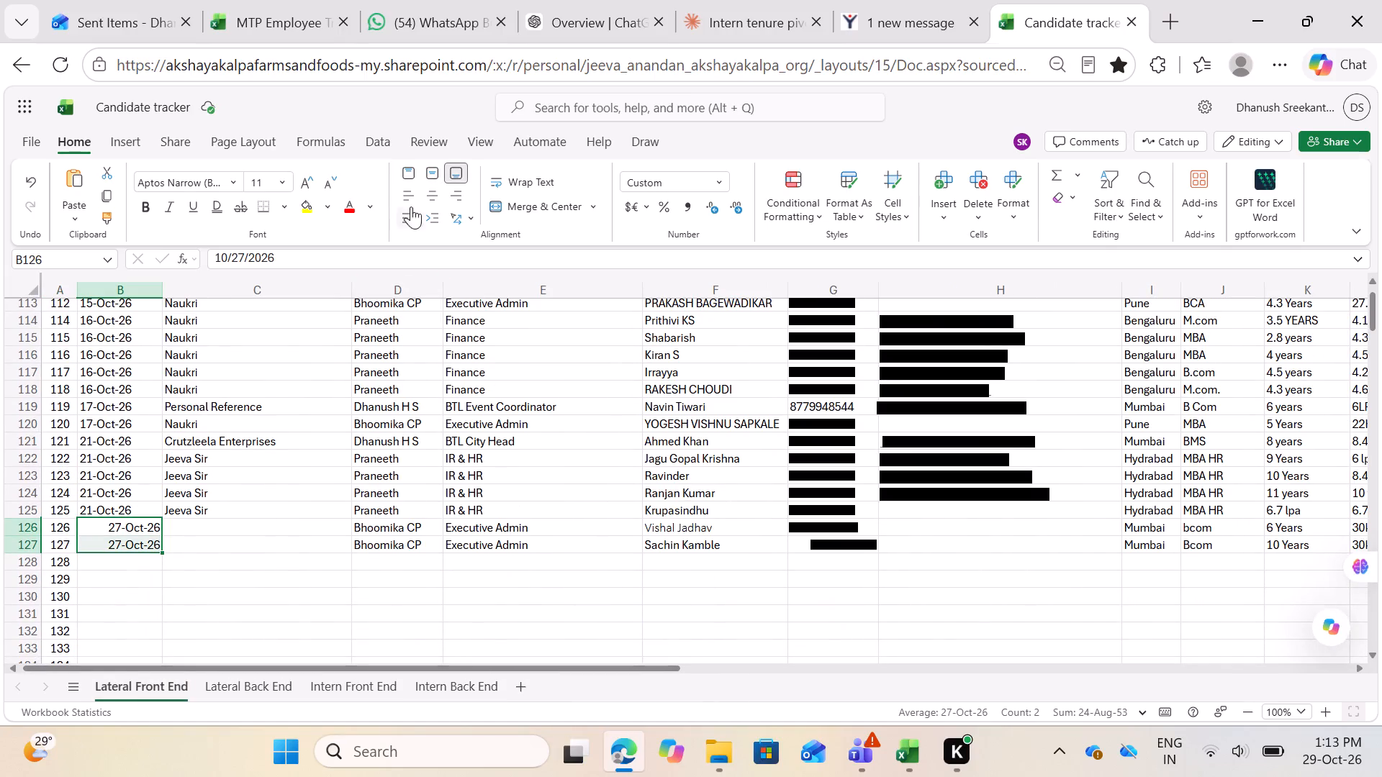
{"action": "left_click", "coordinate": [410, 196]}
Search the Lateral Front End sheet for "Kushal".
{"action": "left_click", "coordinate": [502, 560]}
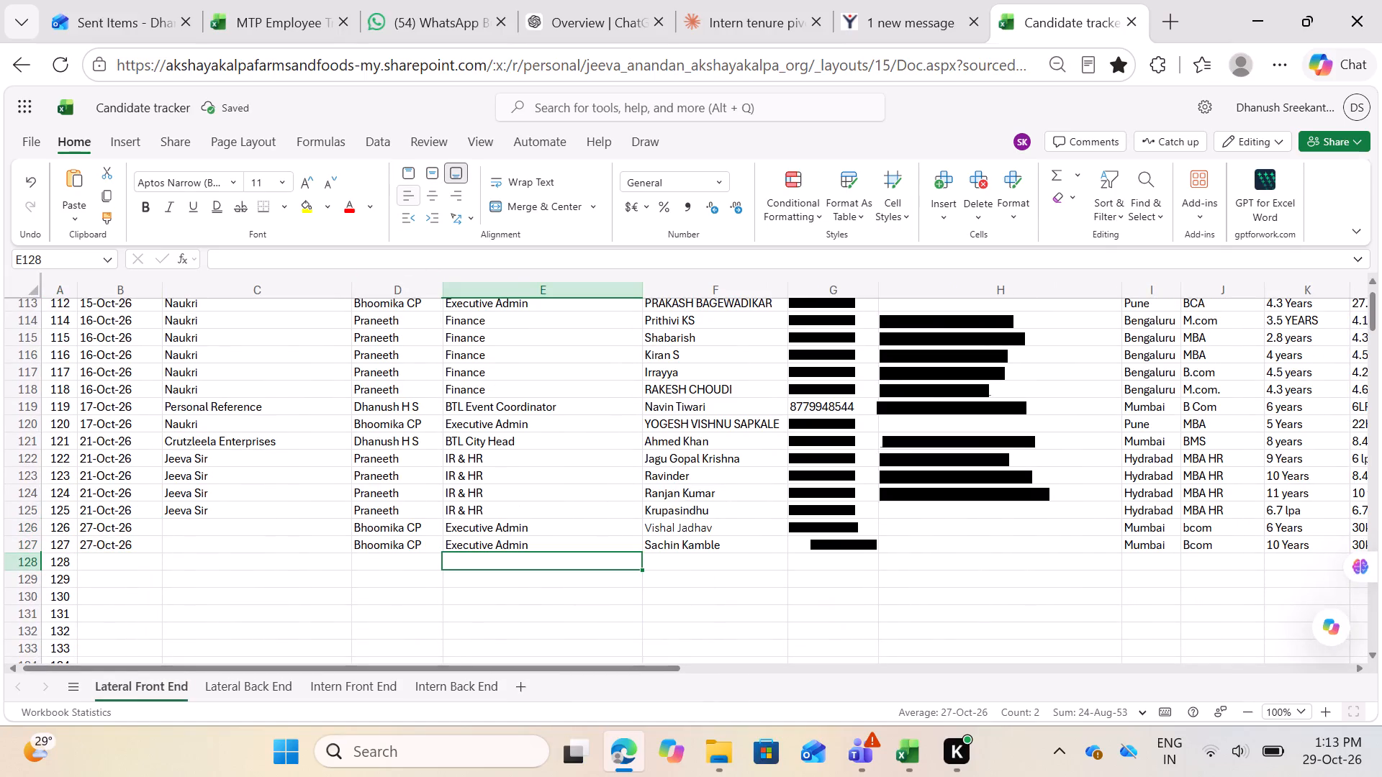
{"action": "key", "text": "ctrl+f"}
{"action": "key", "text": "Return"}
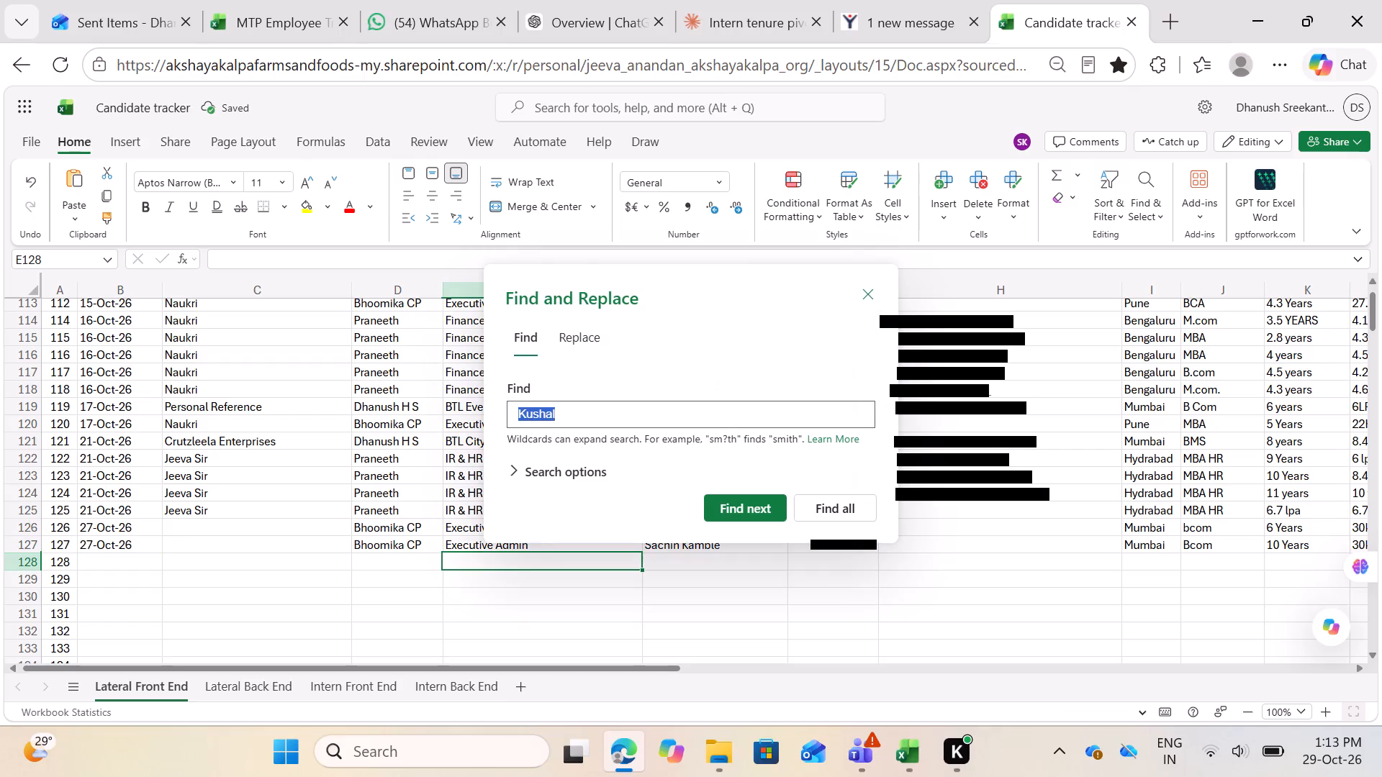
{"action": "left_click", "coordinate": [867, 287]}
Insert the date 10/29/2026 in cell B128 using the cell's date suggestion.
{"action": "left_click", "coordinate": [96, 558]}
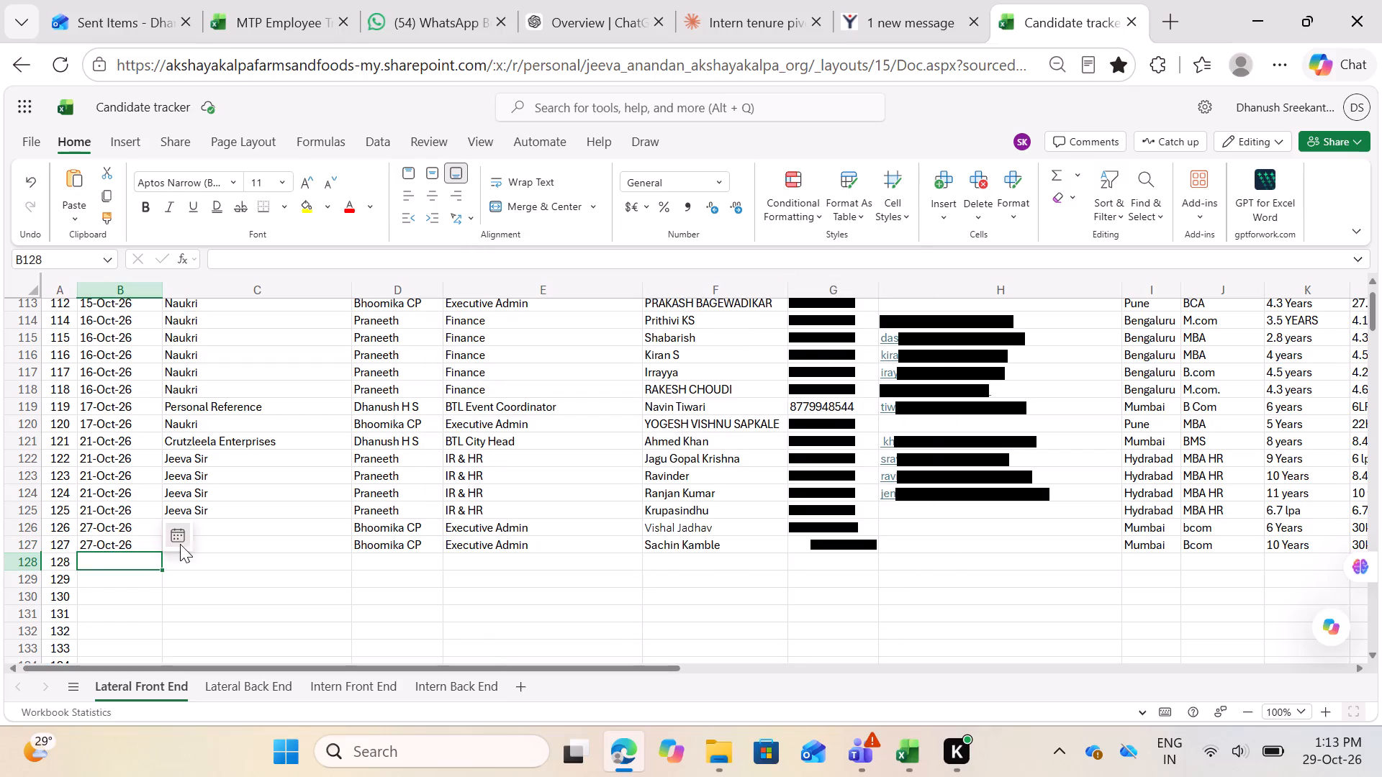
{"action": "left_click", "coordinate": [175, 544]}
{"action": "left_click", "coordinate": [280, 664]}
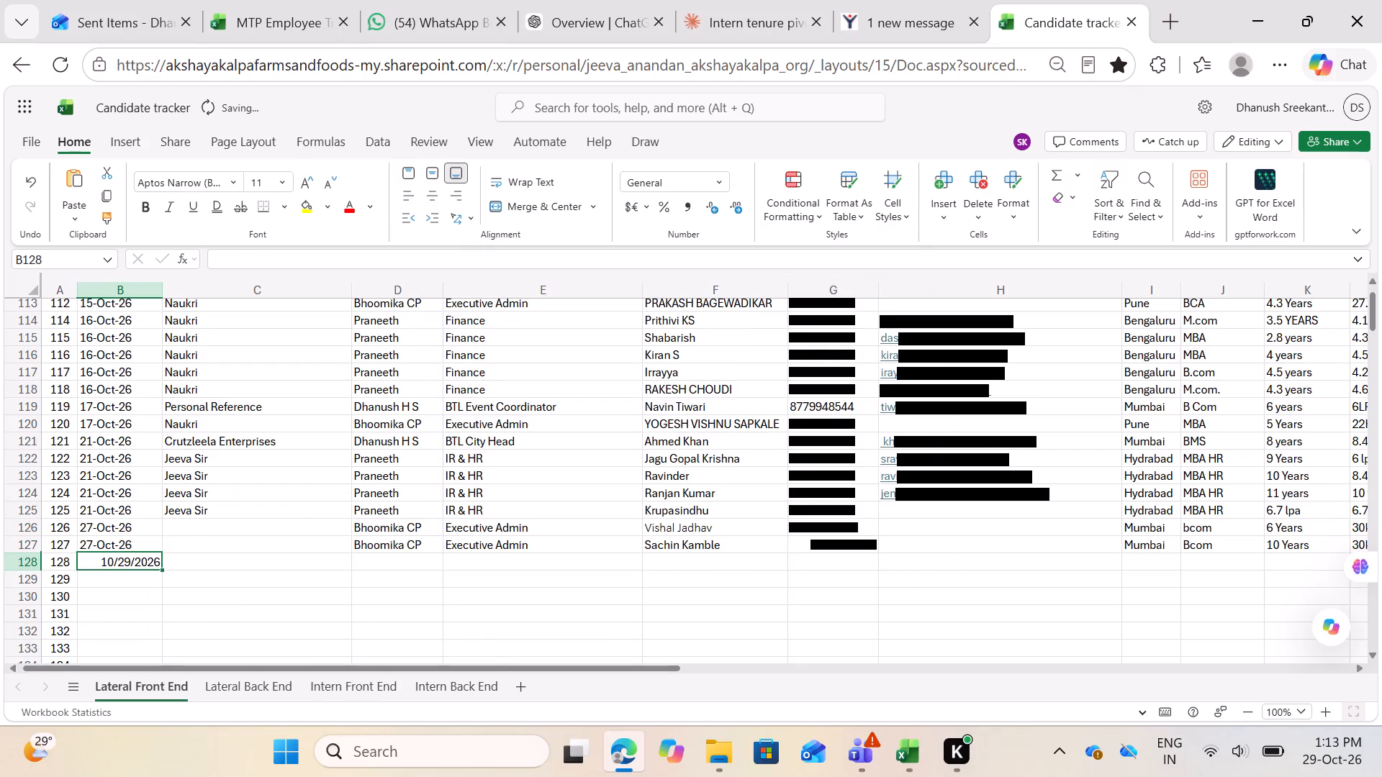
Copy the formatting of the 27-Oct-26 date in cell B127 onto the date in cell B128.
{"action": "left_click", "coordinate": [109, 547]}
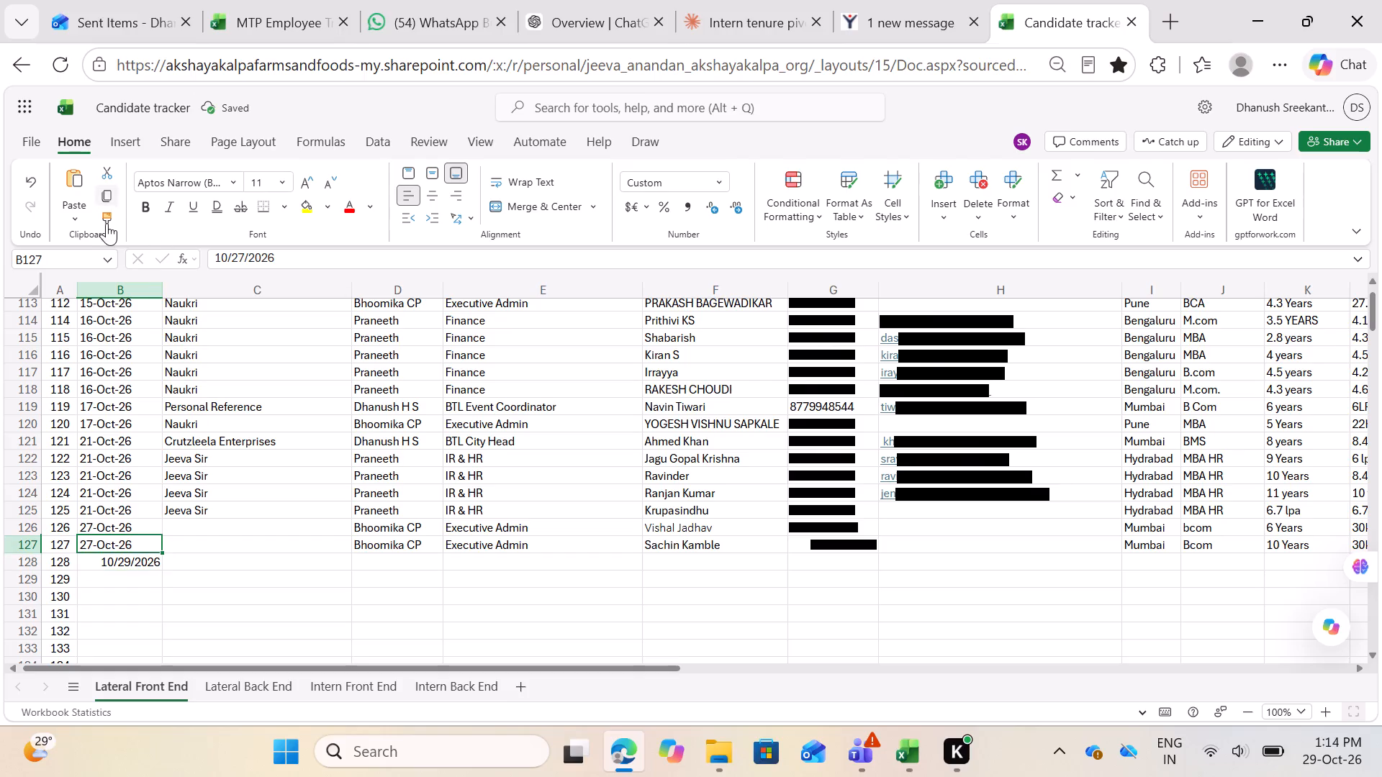
{"action": "left_click", "coordinate": [105, 225]}
{"action": "left_click", "coordinate": [104, 564]}
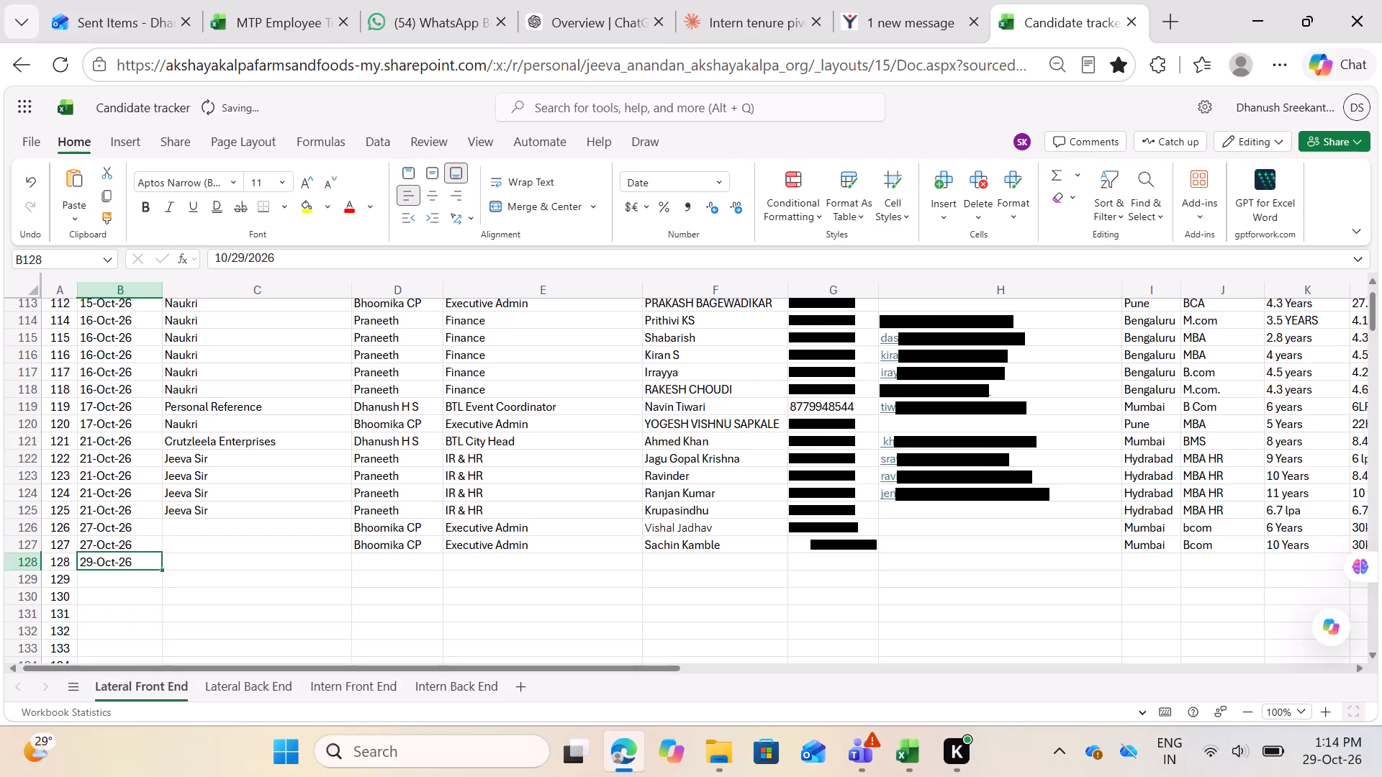
In row 128, enter LinkedIn Post as the source in column C and the recruiter Dhanush in column D.
{"action": "left_click", "coordinate": [208, 560]}
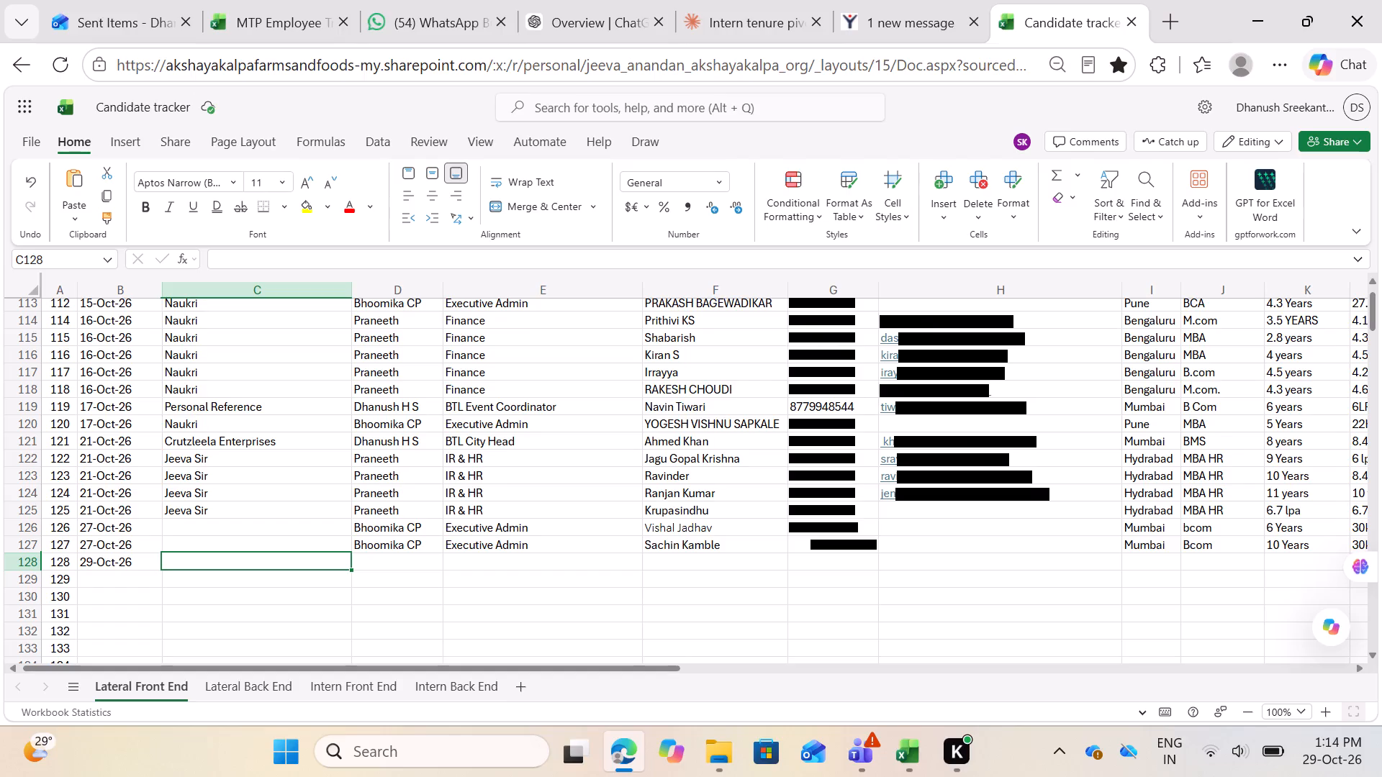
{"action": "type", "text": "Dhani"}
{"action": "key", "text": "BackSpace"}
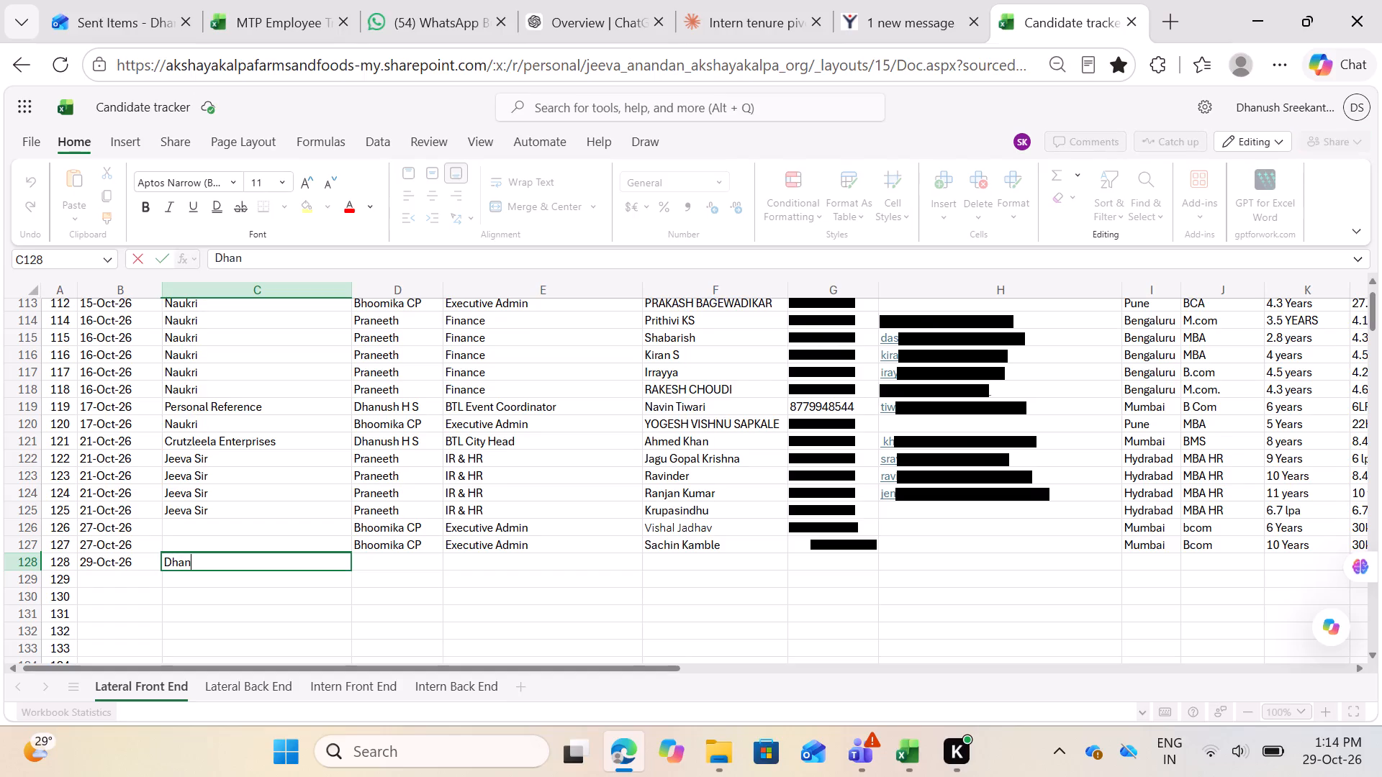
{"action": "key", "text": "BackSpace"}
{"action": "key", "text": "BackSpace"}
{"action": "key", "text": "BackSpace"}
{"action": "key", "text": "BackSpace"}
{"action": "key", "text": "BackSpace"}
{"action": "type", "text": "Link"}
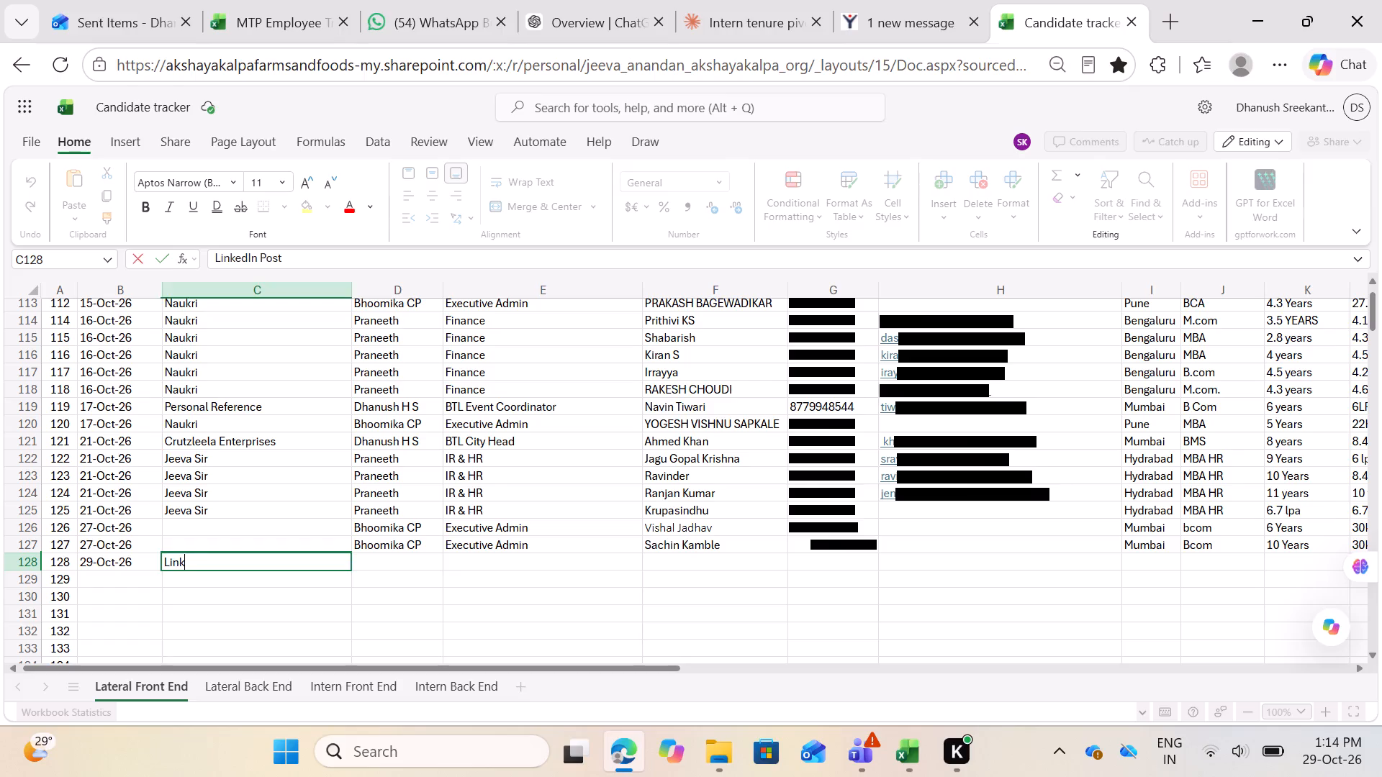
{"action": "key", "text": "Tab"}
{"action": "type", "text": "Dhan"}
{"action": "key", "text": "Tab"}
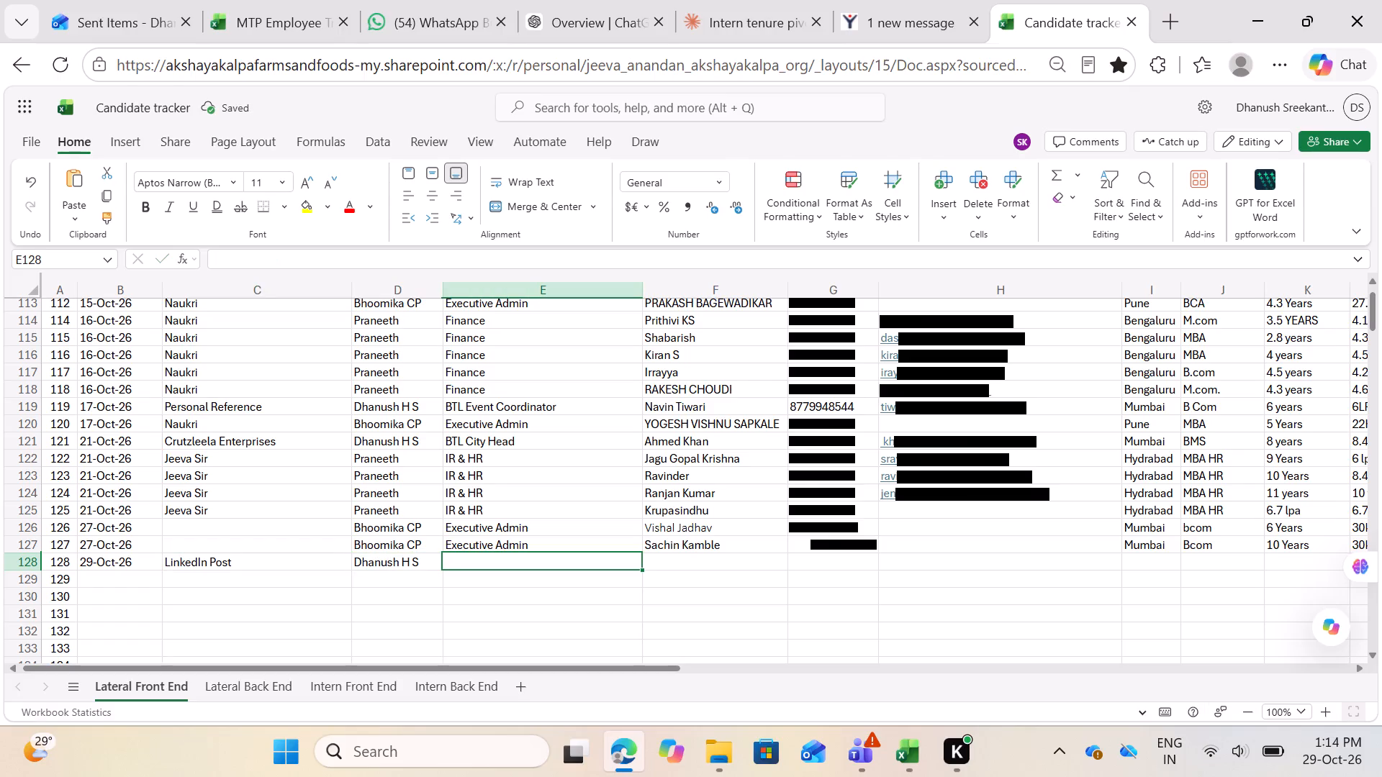
Enter Senior Brand Ambassador as the position in cell E128 and the candidate's full name in cell F128.
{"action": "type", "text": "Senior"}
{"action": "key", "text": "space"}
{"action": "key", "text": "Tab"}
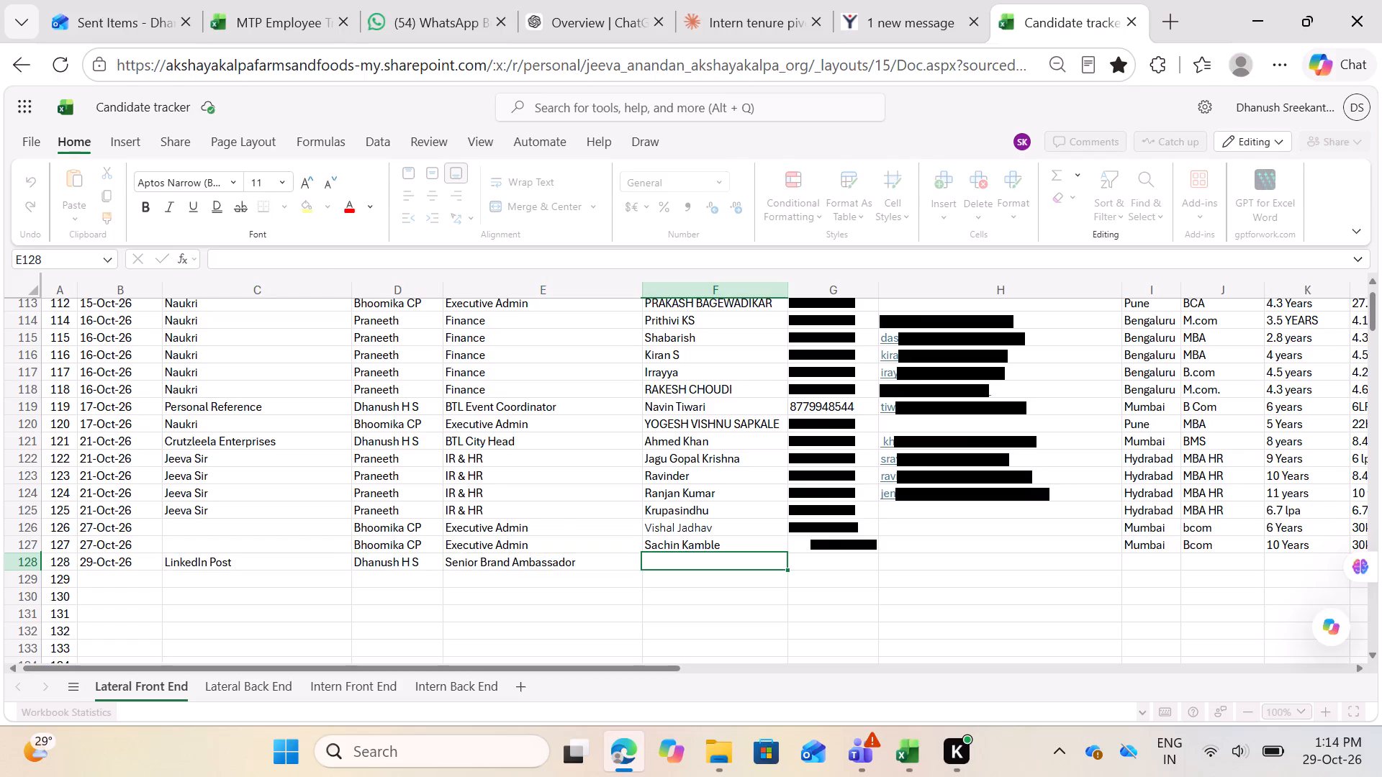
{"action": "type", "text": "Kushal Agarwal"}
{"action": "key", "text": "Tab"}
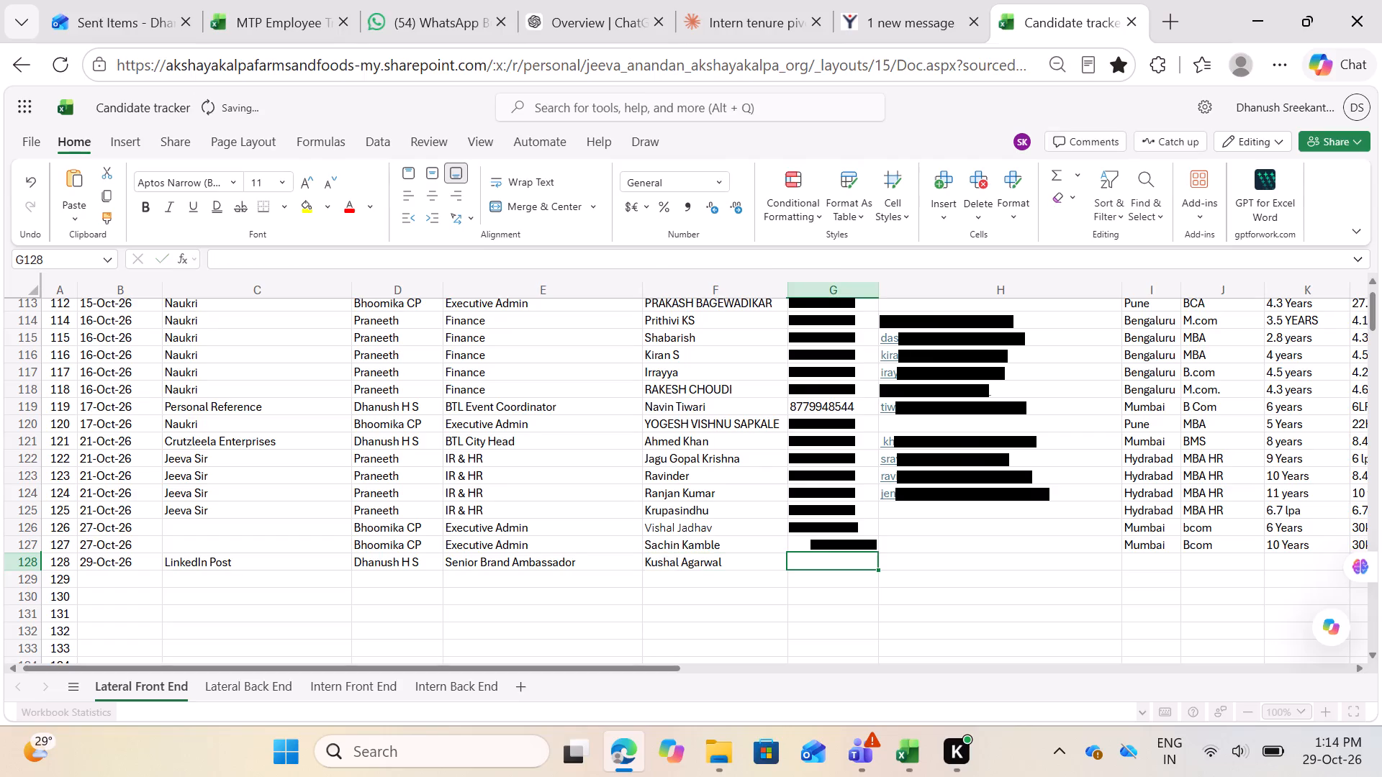
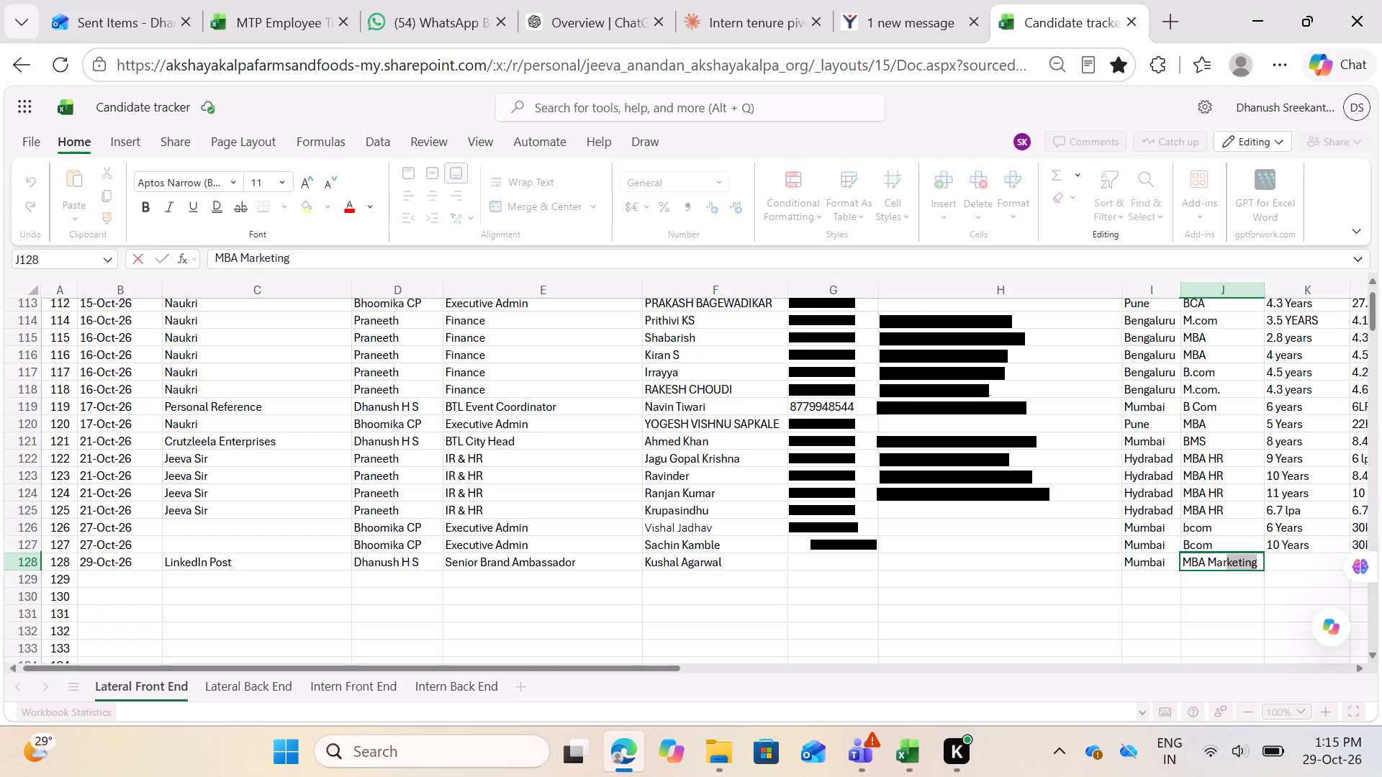
Complete the qualification in cell J128 so that it reads MBA Marketing & Brand Management.
{"action": "left_click", "coordinate": [296, 255]}
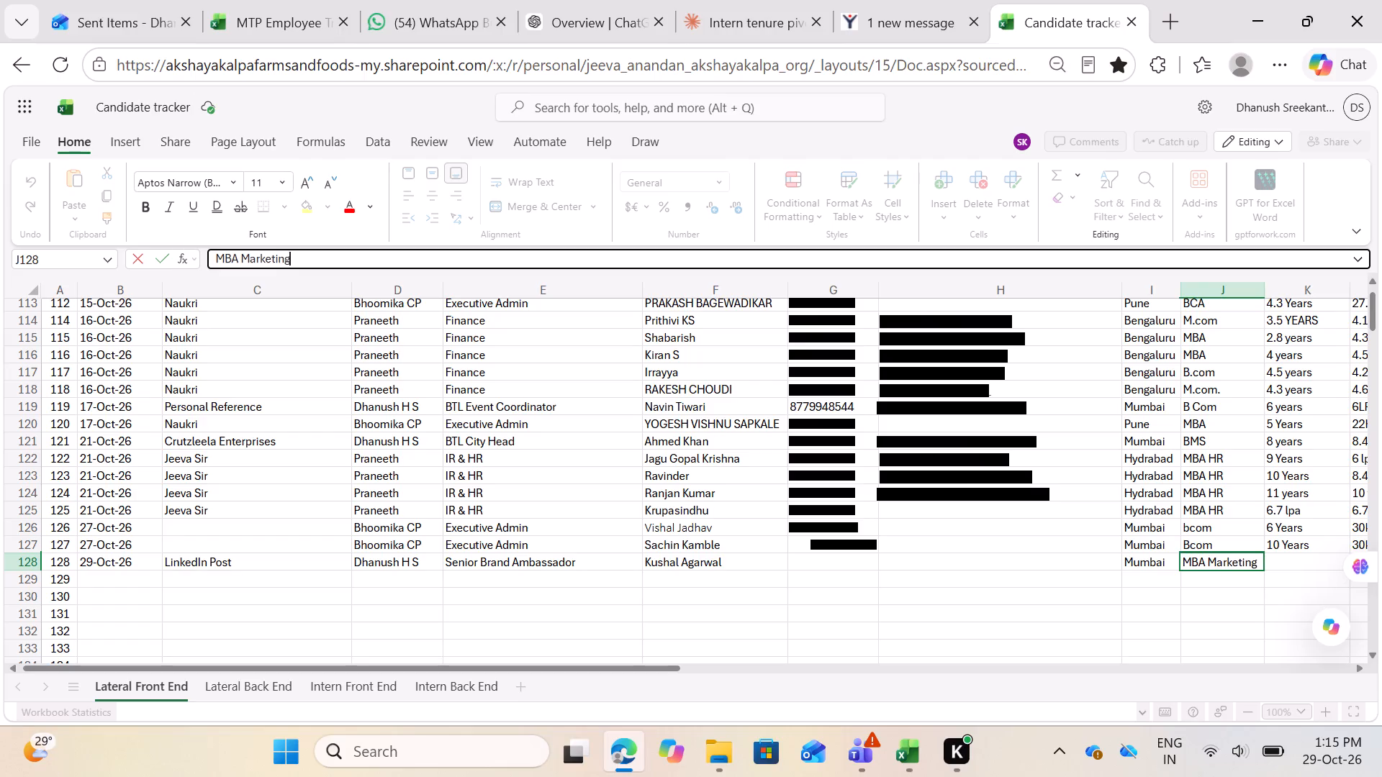
{"action": "key", "text": "space"}
{"action": "type", "text": "& n"}
{"action": "key", "text": "BackSpace"}
{"action": "type", "text": "Brad"}
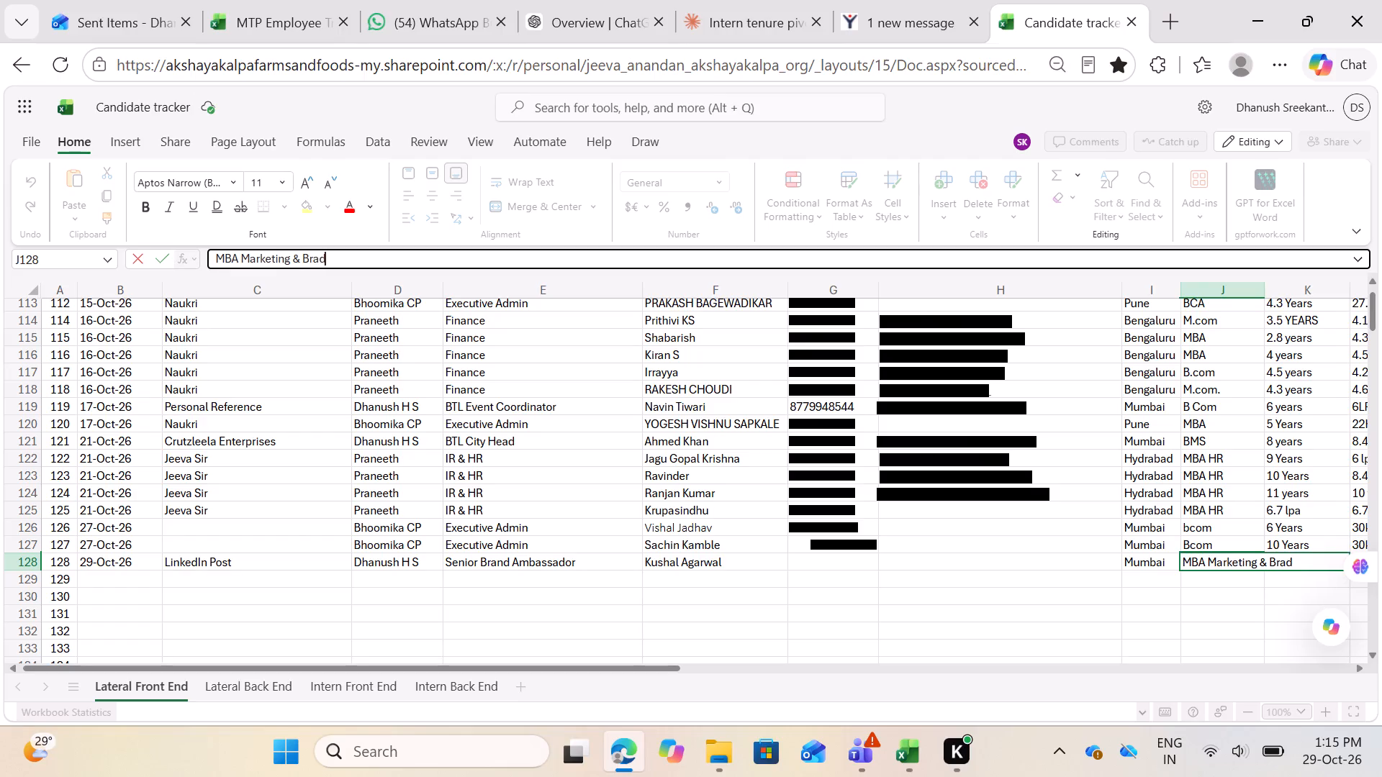
{"action": "key", "text": "BackSpace"}
{"action": "type", "text": "nd Managemnr"}
{"action": "key", "text": "BackSpace"}
{"action": "key", "text": "e"}
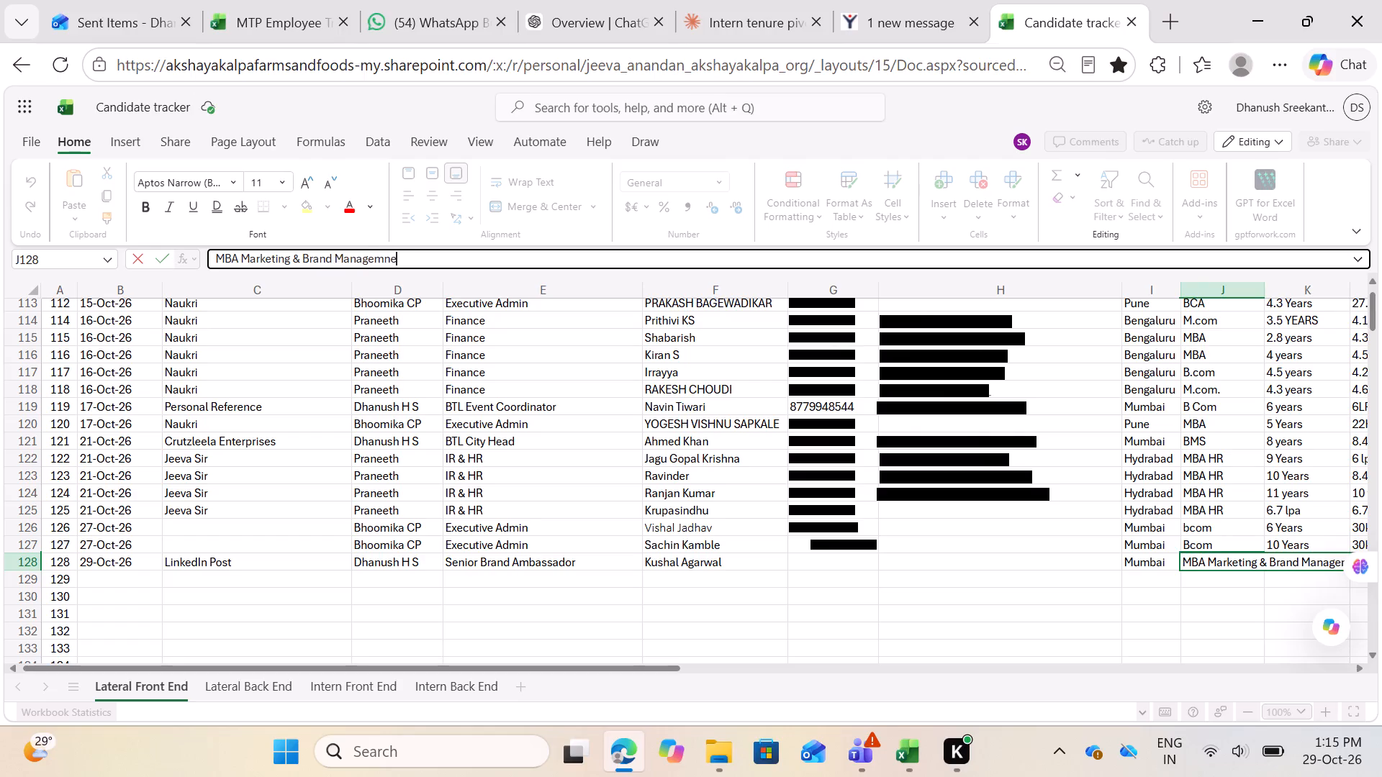
{"action": "key", "text": "BackSpace"}
{"action": "key", "text": "BackSpace"}
{"action": "type", "text": "ent"}
{"action": "key", "text": "Tab"}
Auto-fit the width of column J to the full qualification text in row 128.
{"action": "key", "text": "shift+Tab"}
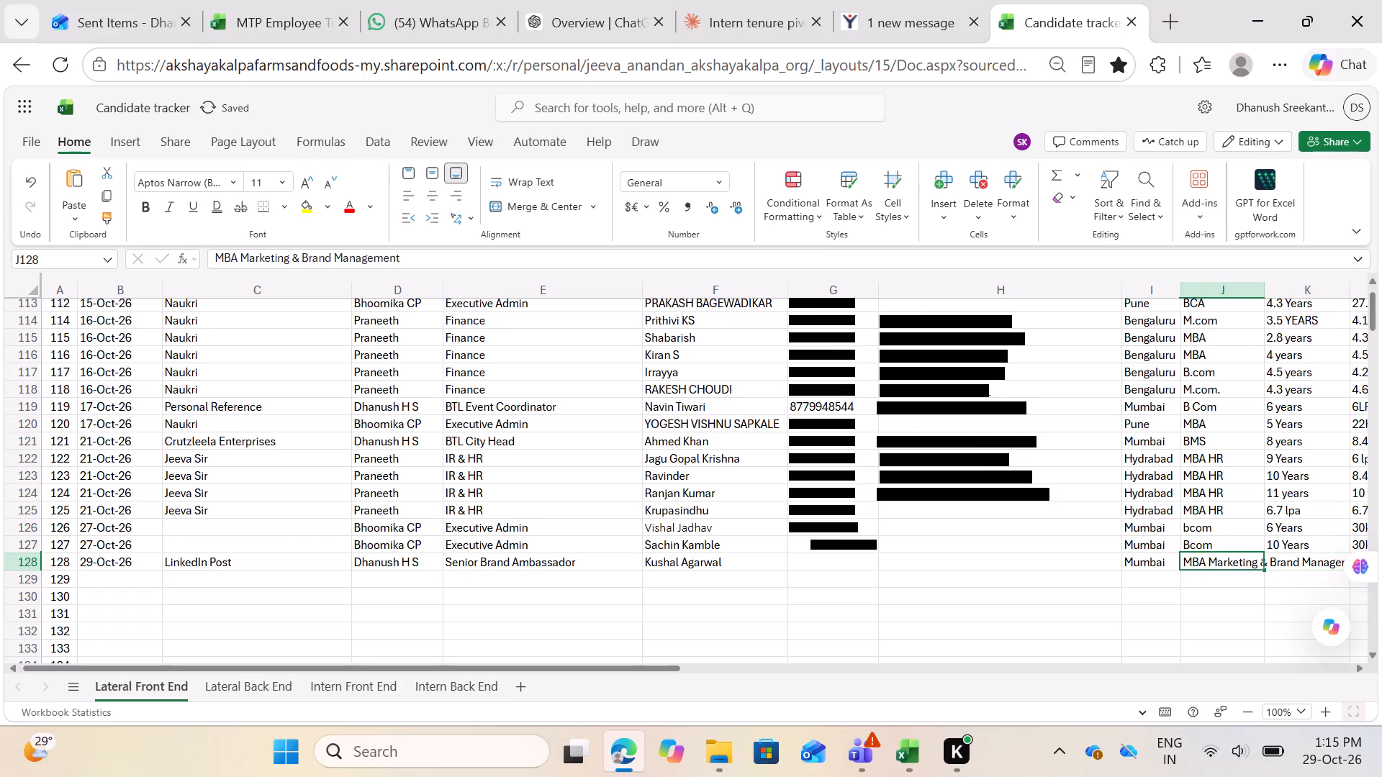
{"action": "key", "text": "Tab"}
{"action": "key", "text": "Tab"}
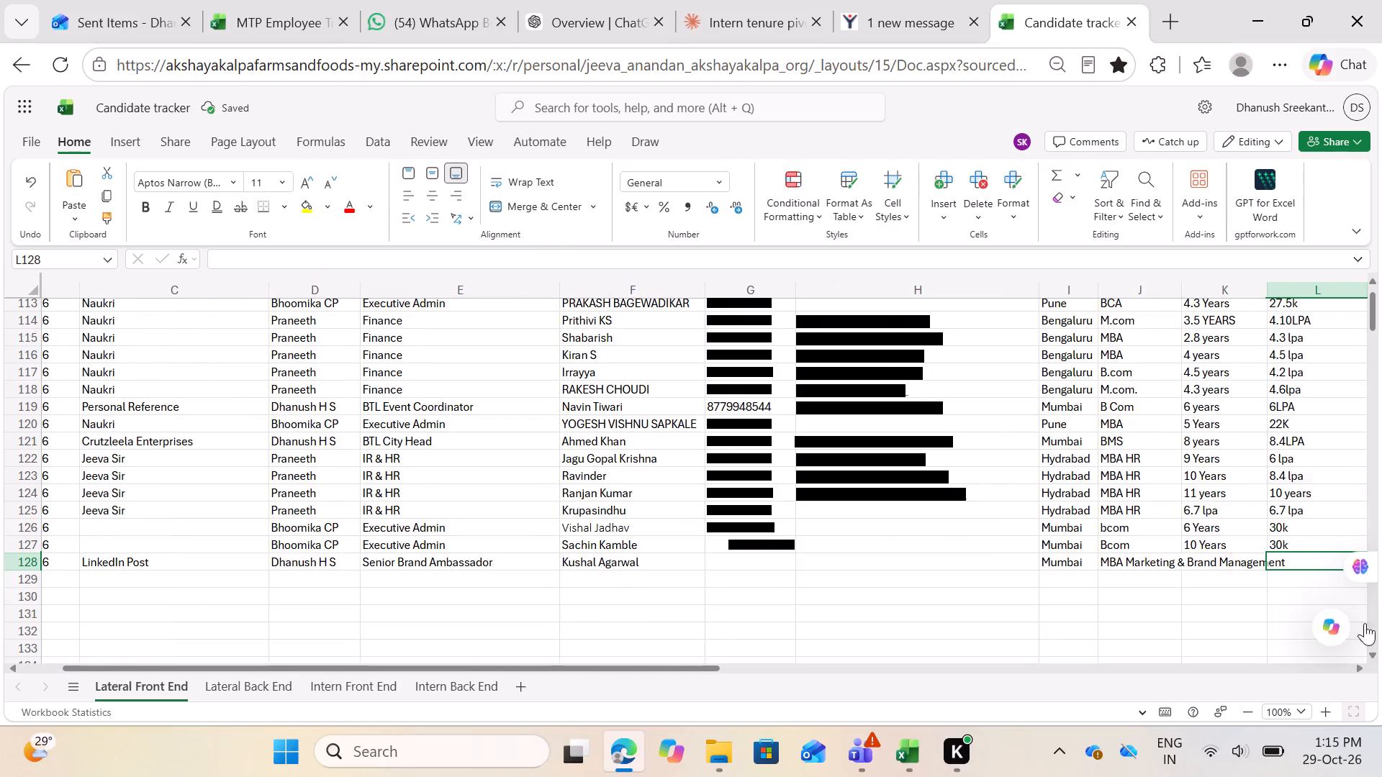
{"action": "key", "text": "shift+Tab"}
{"action": "key", "text": "shift+Tab"}
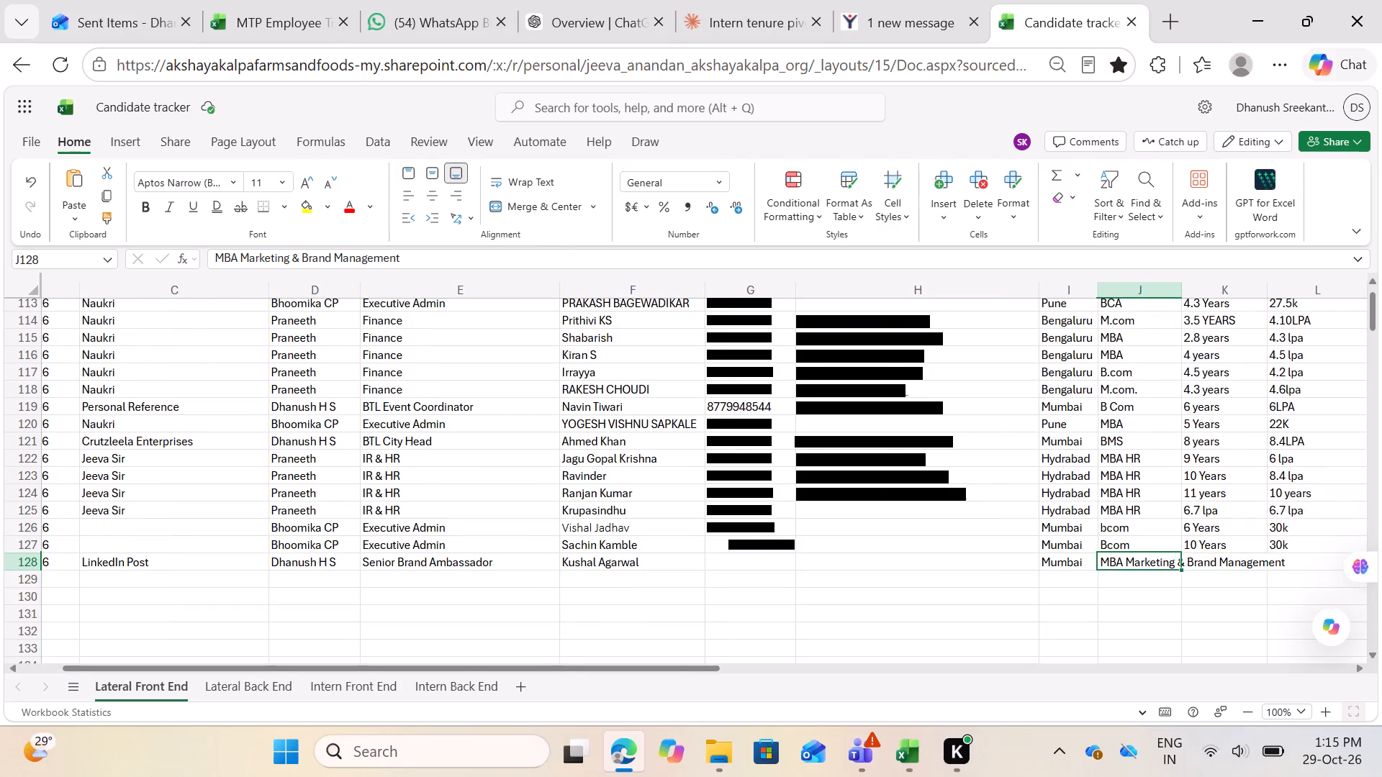
{"action": "double_click", "coordinate": [1186, 291]}
Enter 5 years as the candidate's experience in cell K128.
{"action": "scroll", "coordinate": [1235, 530], "scroll_direction": "left", "scroll_amount": 2}
{"action": "scroll", "coordinate": [1028, 563], "scroll_direction": "left", "scroll_amount": 1}
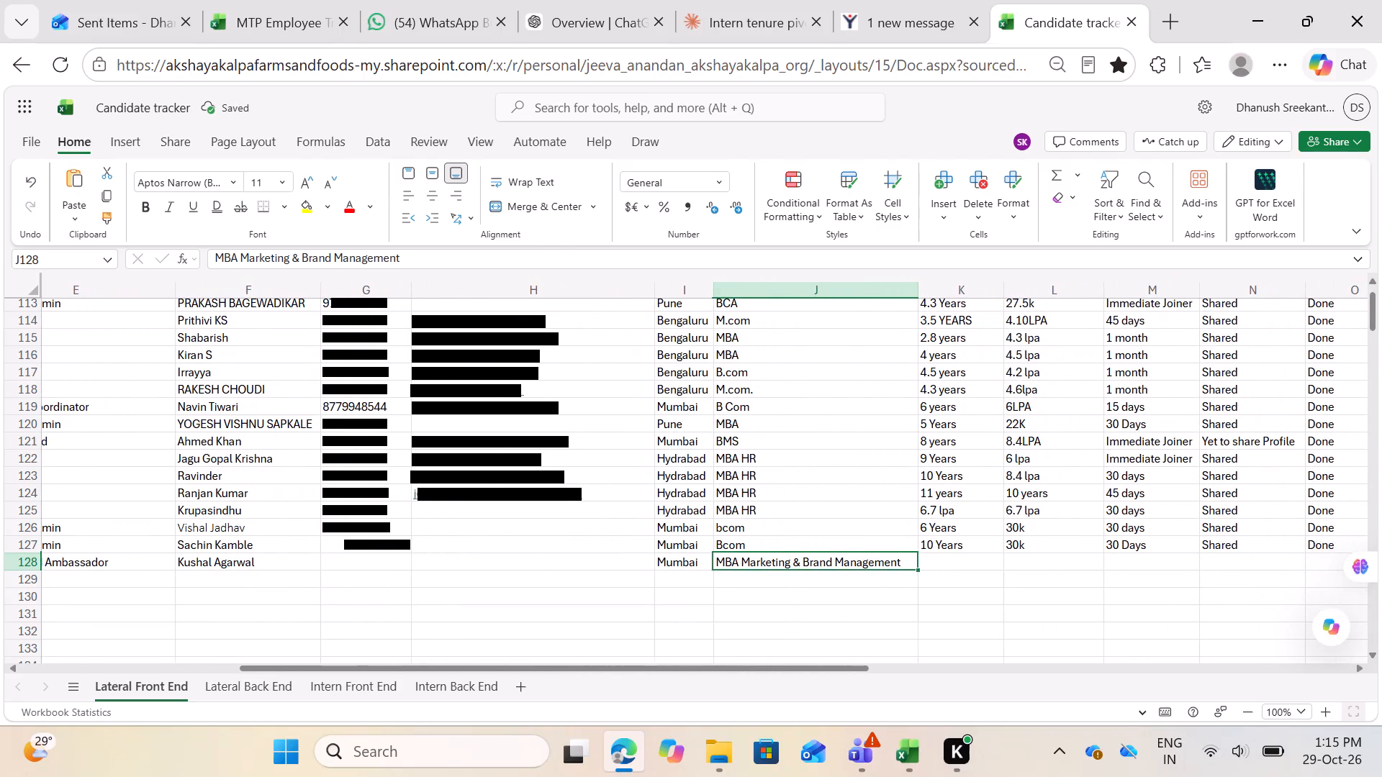
{"action": "left_click", "coordinate": [951, 565]}
{"action": "type", "text": "5 years"}
{"action": "key", "text": "Tab"}
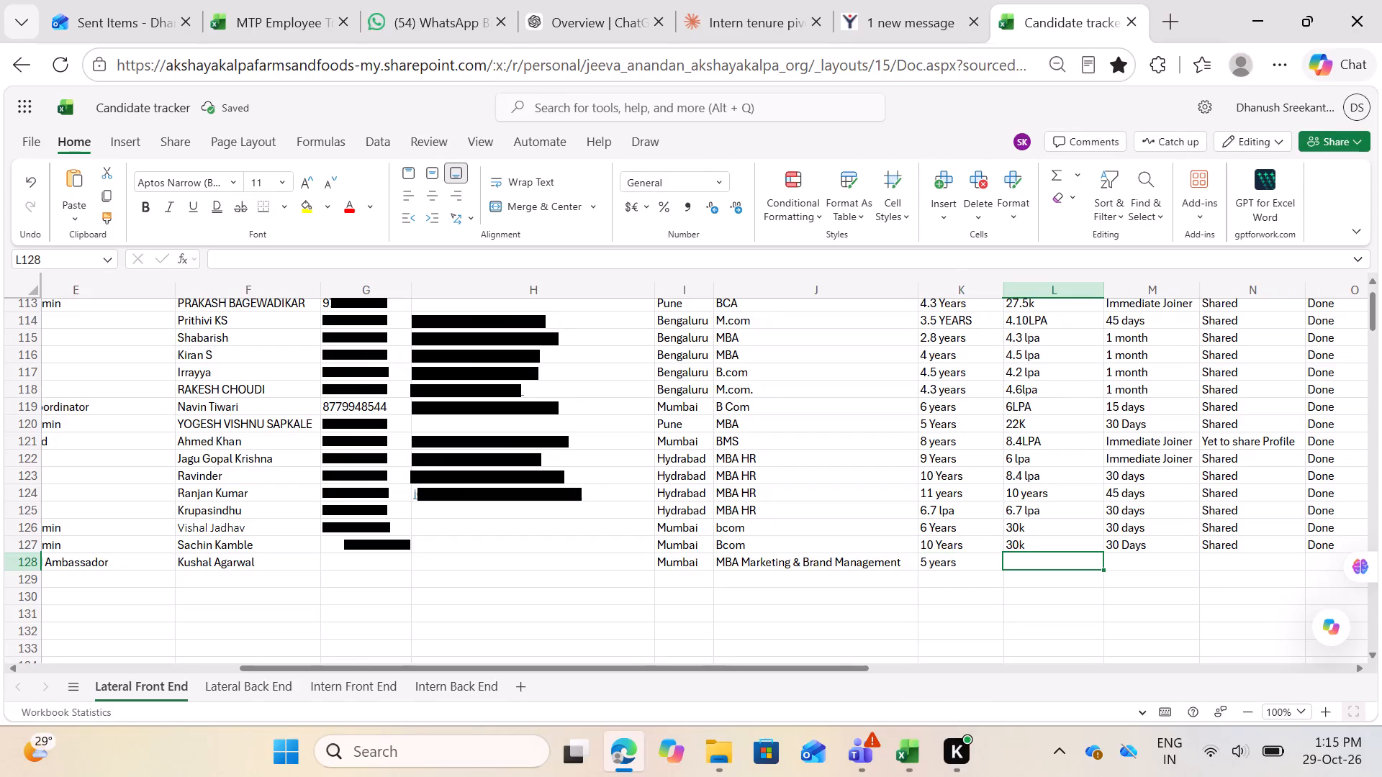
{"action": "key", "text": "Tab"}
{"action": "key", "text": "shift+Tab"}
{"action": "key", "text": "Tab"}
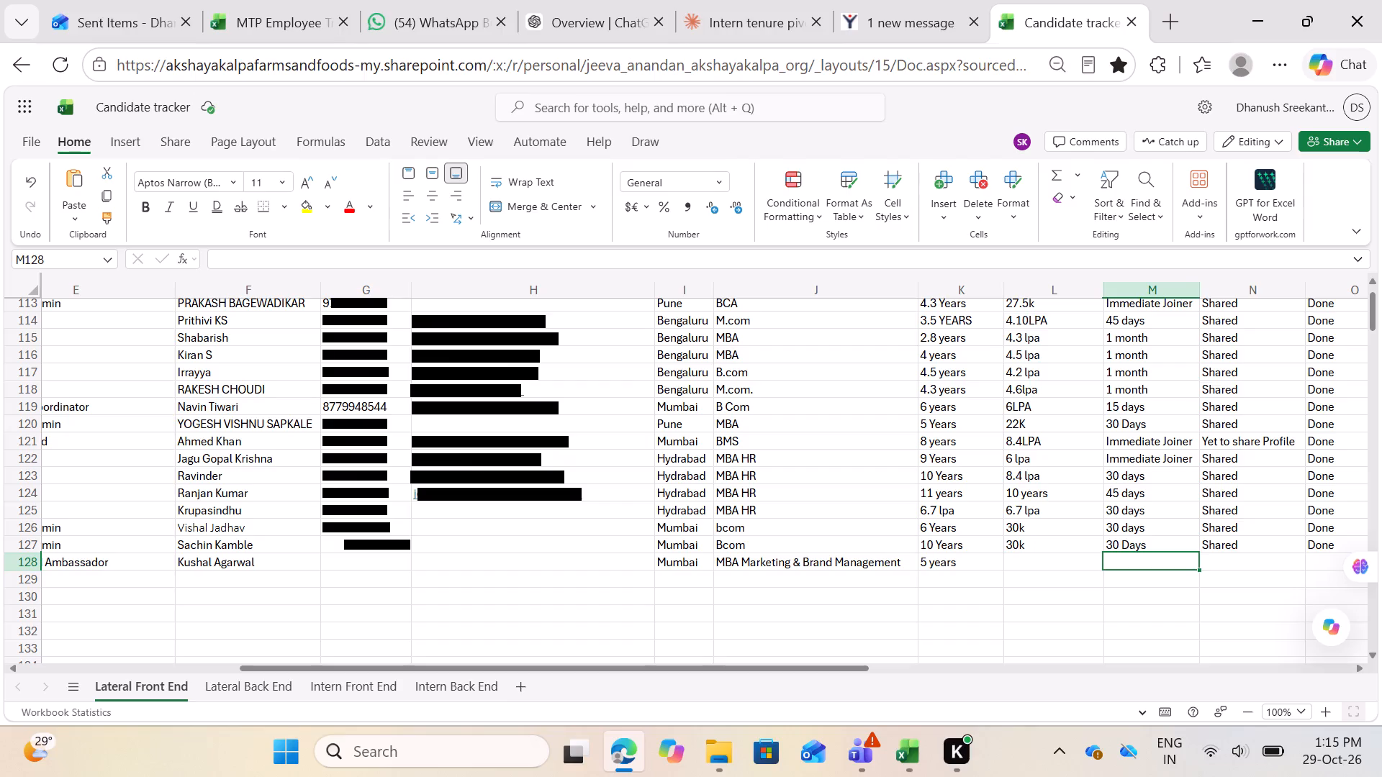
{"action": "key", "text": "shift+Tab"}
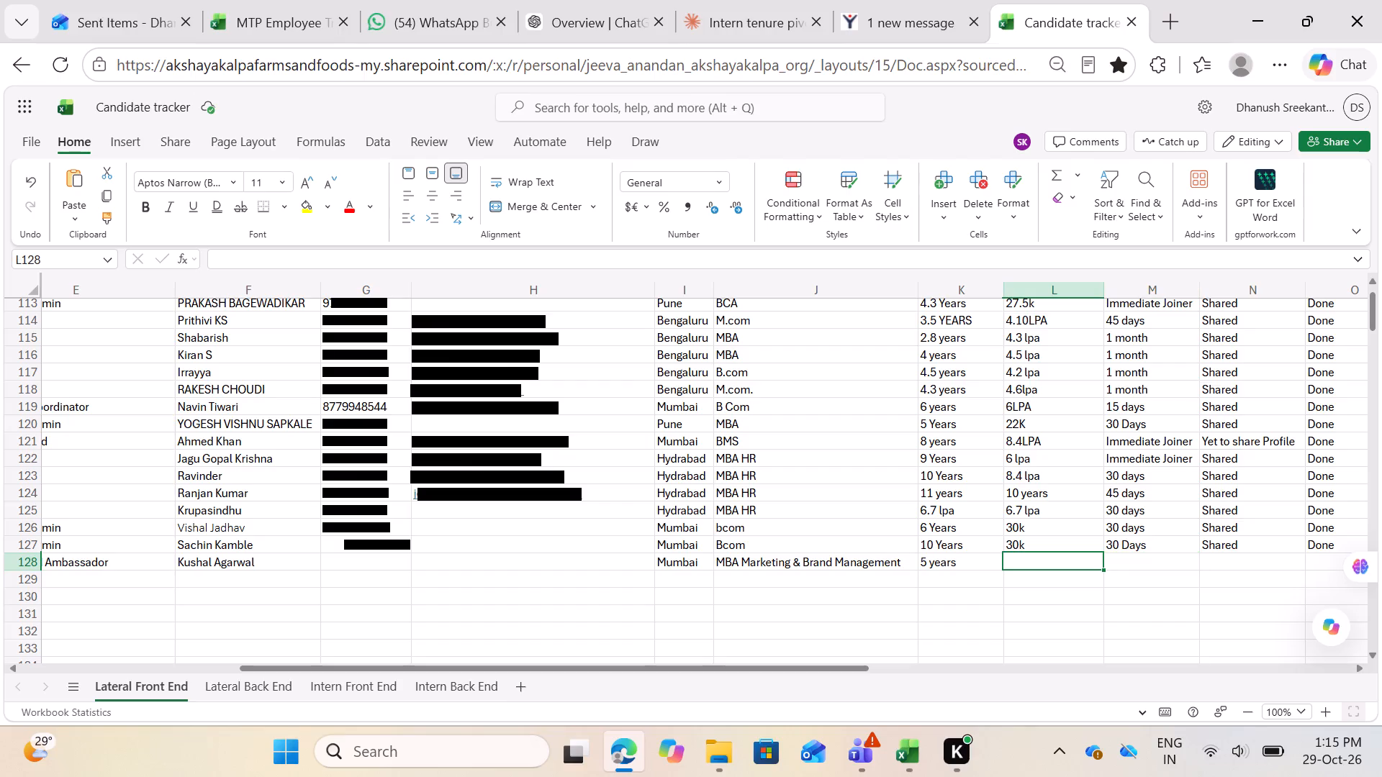
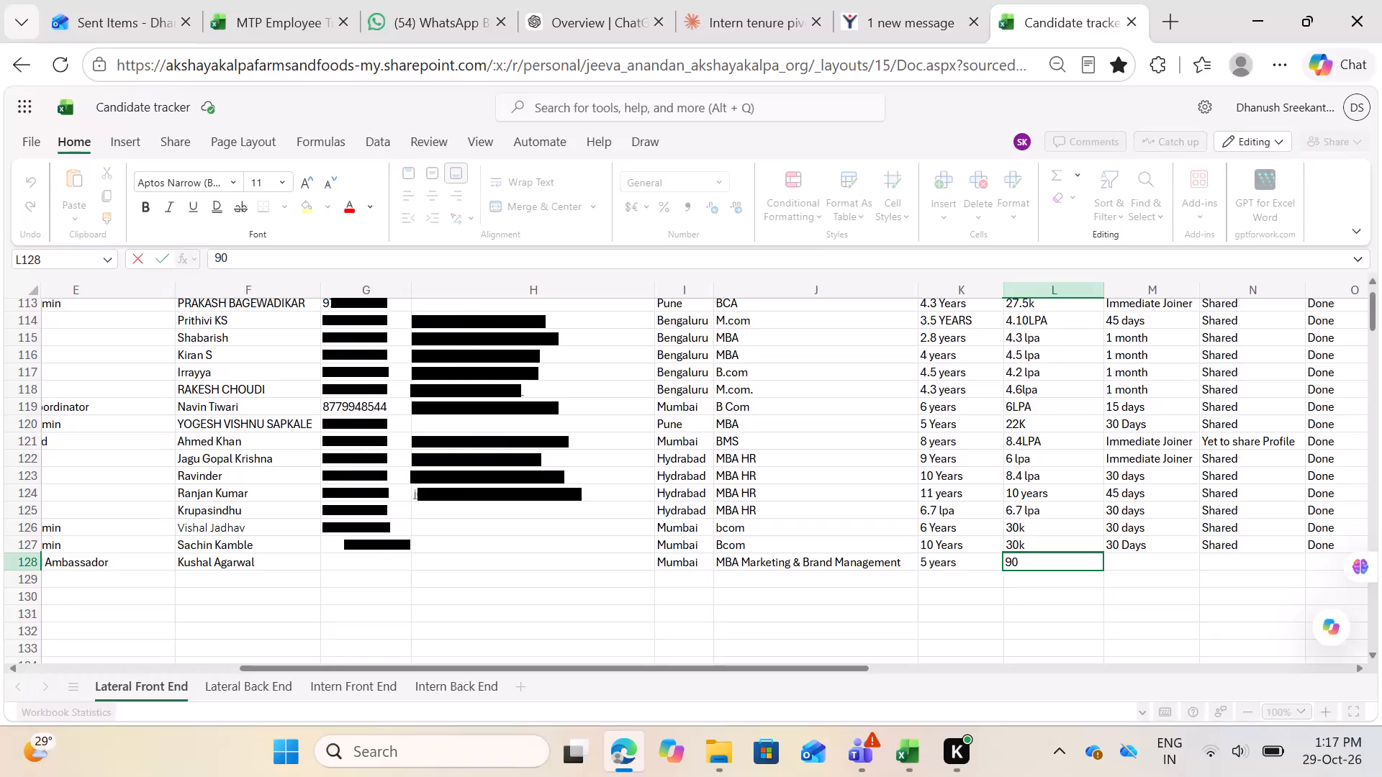
Complete the candidate's salary in cell L128 so that it reads 90K.
{"action": "key", "text": "shift+k"}
{"action": "key", "text": "Tab"}
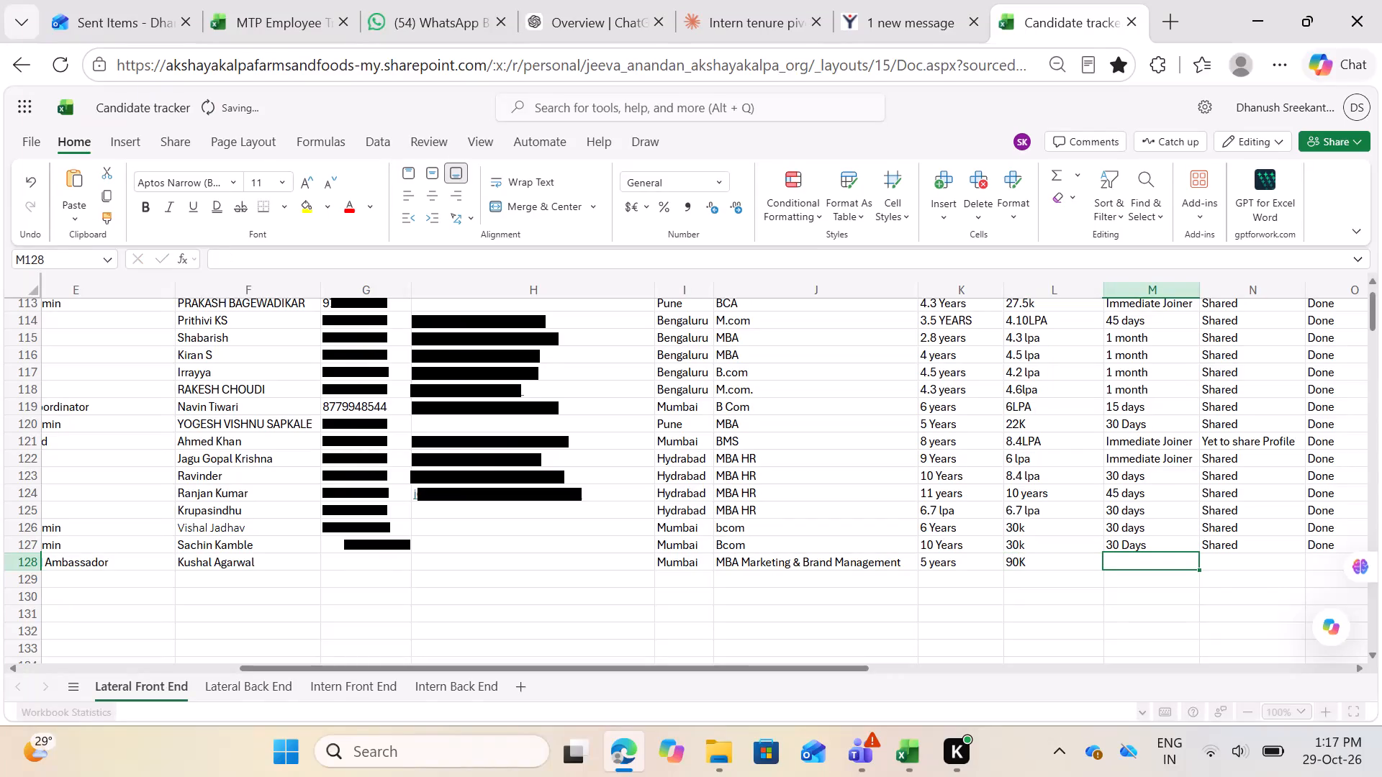
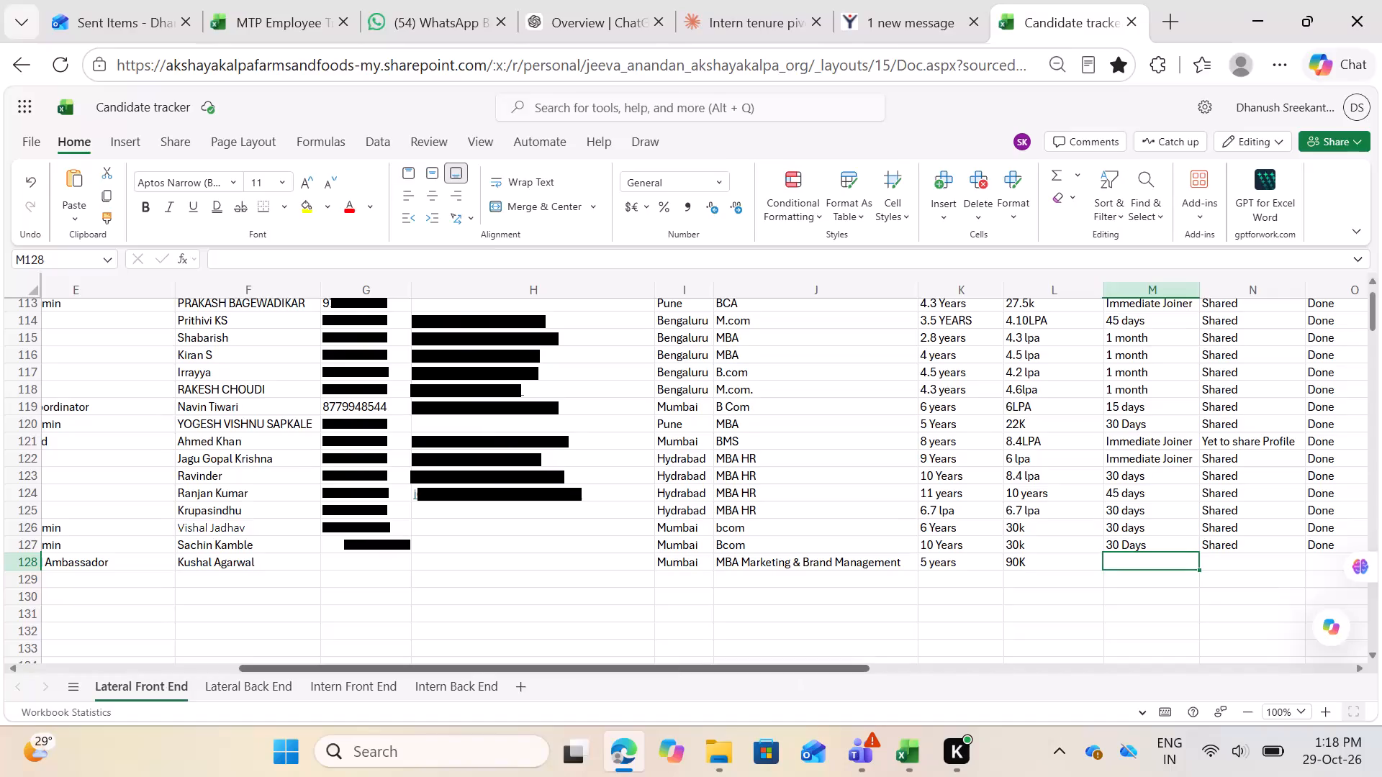
Review the new Senior Brand Ambassador entry in row 128, checking its cells from column A through column P.
{"action": "scroll", "coordinate": [385, 523], "scroll_direction": "right", "scroll_amount": 5}
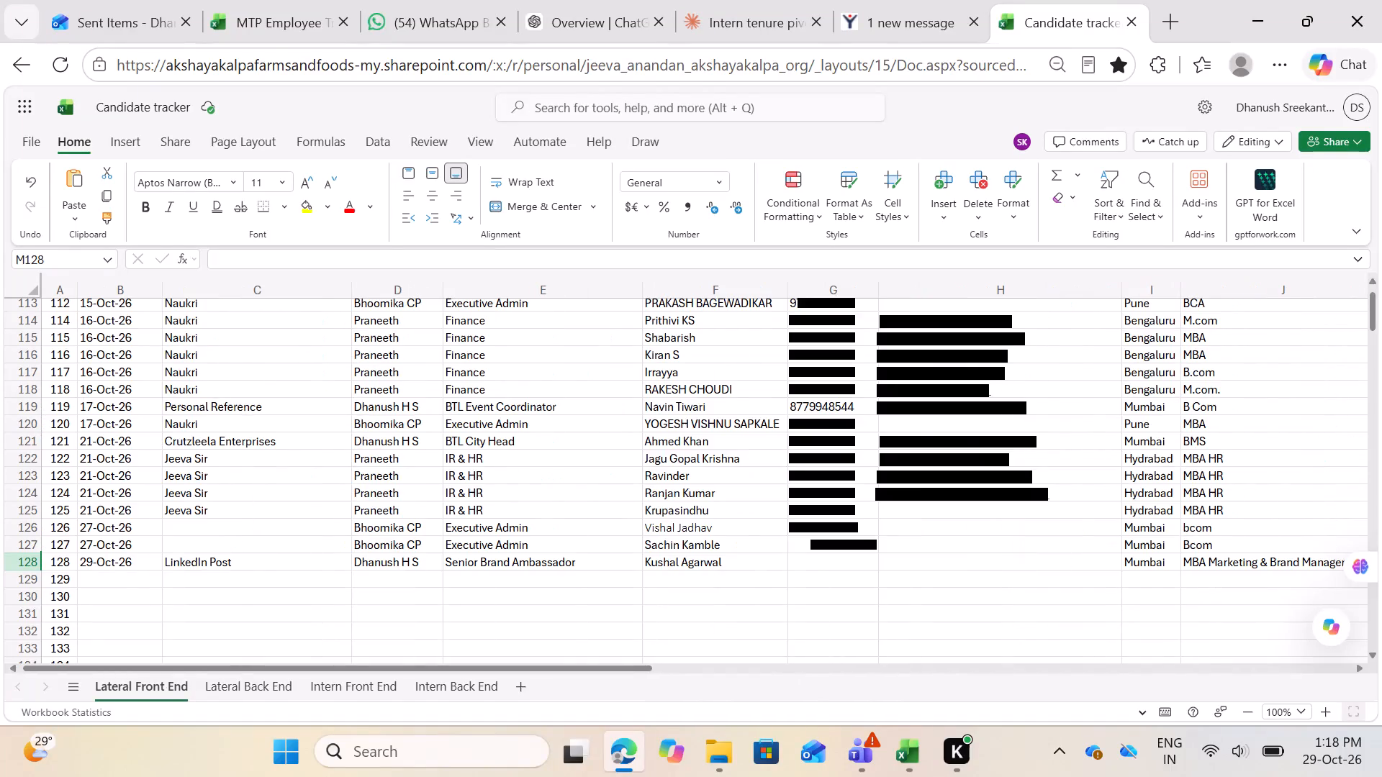
{"action": "scroll", "coordinate": [385, 523], "scroll_direction": "right", "scroll_amount": 2}
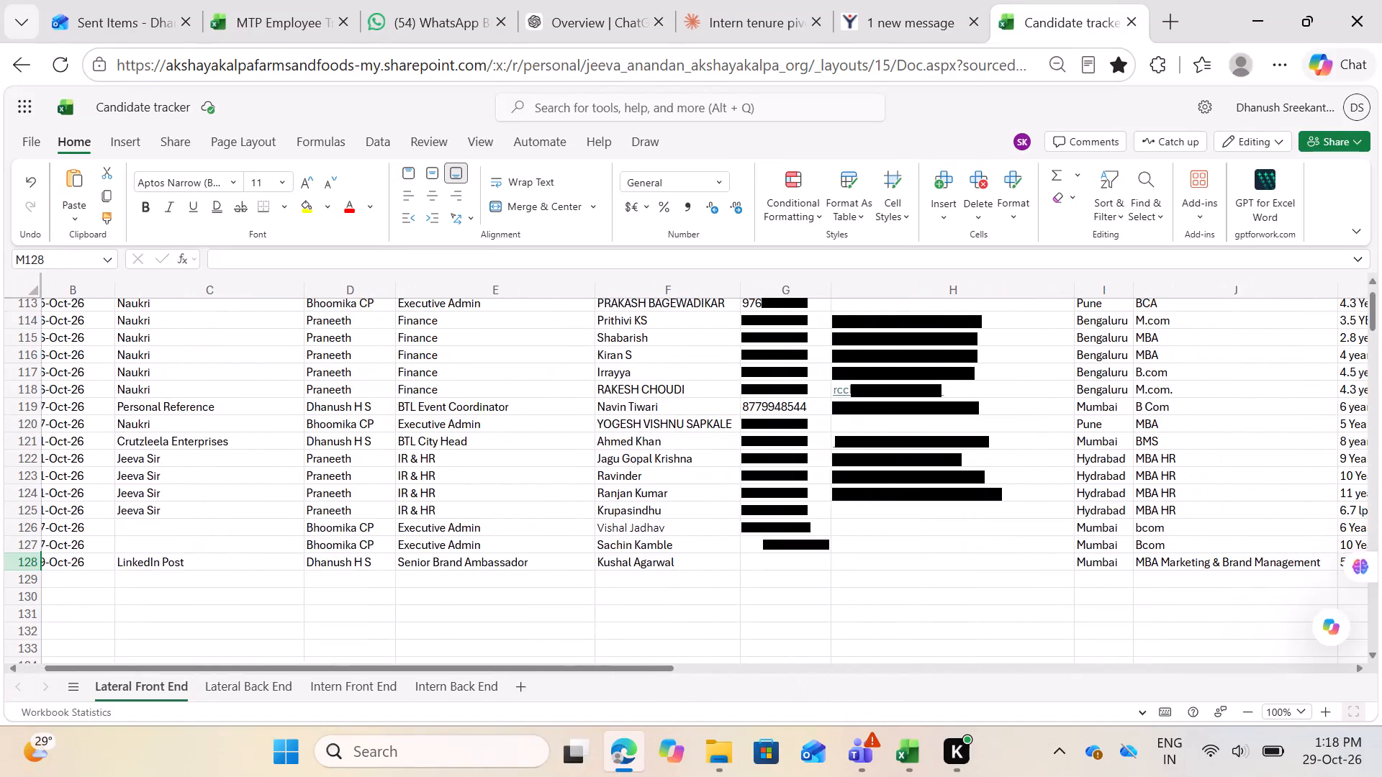
{"action": "scroll", "coordinate": [385, 523], "scroll_direction": "right", "scroll_amount": 1}
{"action": "left_click", "coordinate": [321, 566]}
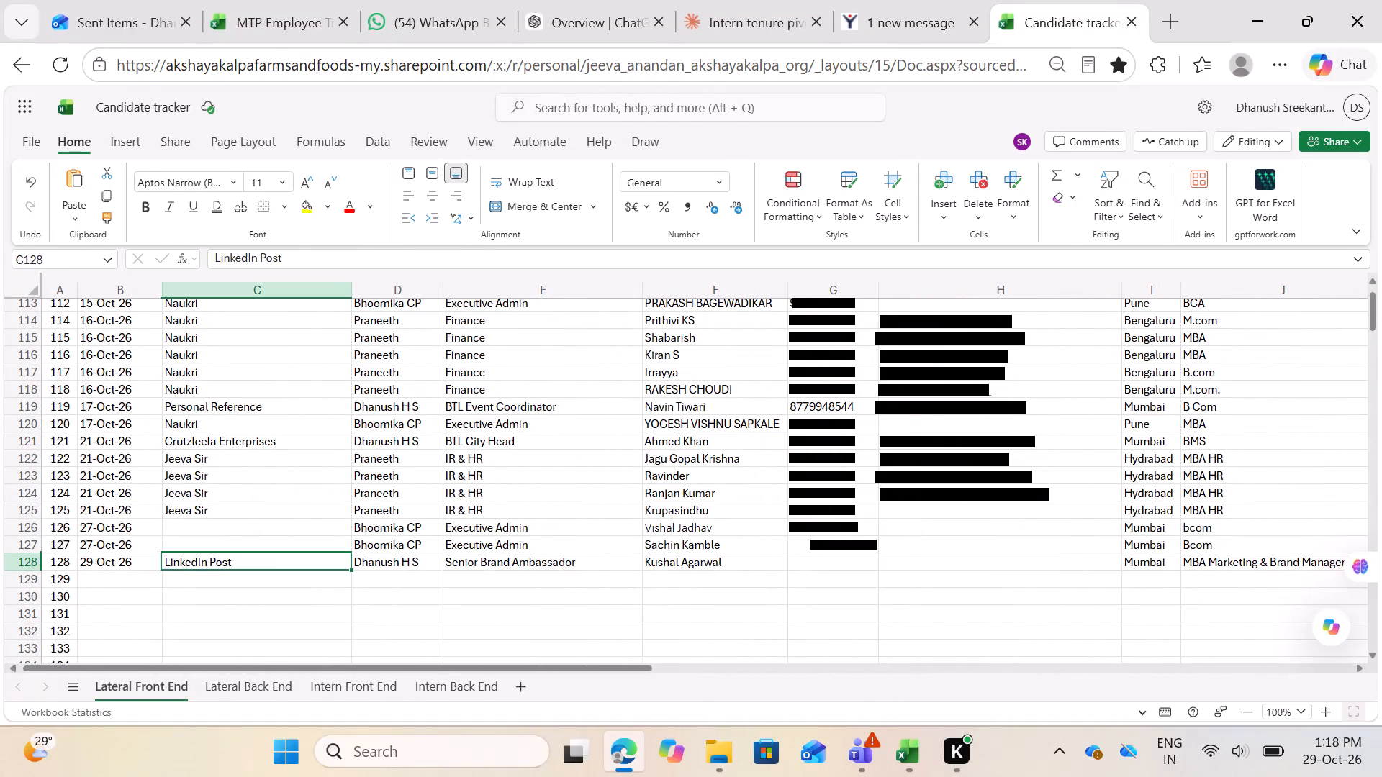
{"action": "left_click", "coordinate": [150, 568]}
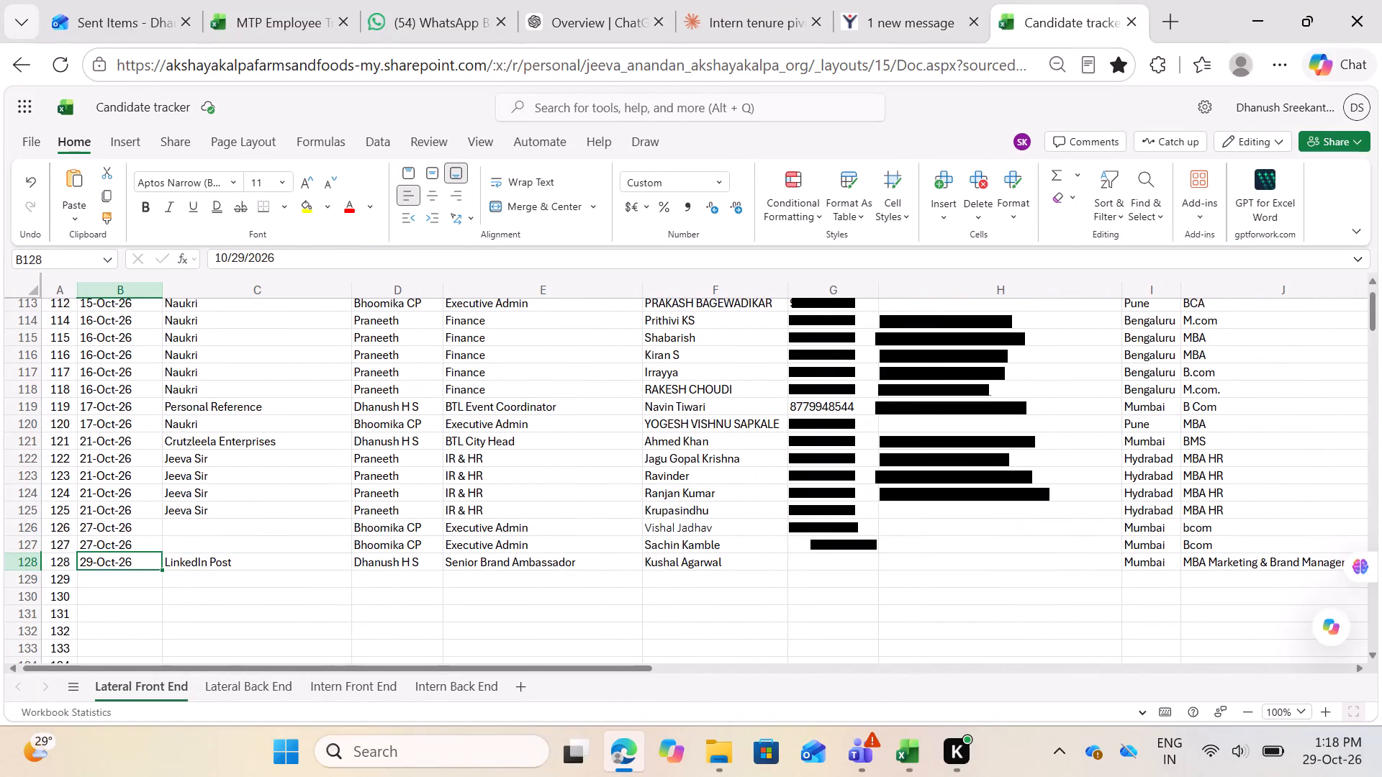
{"action": "left_click", "coordinate": [178, 563]}
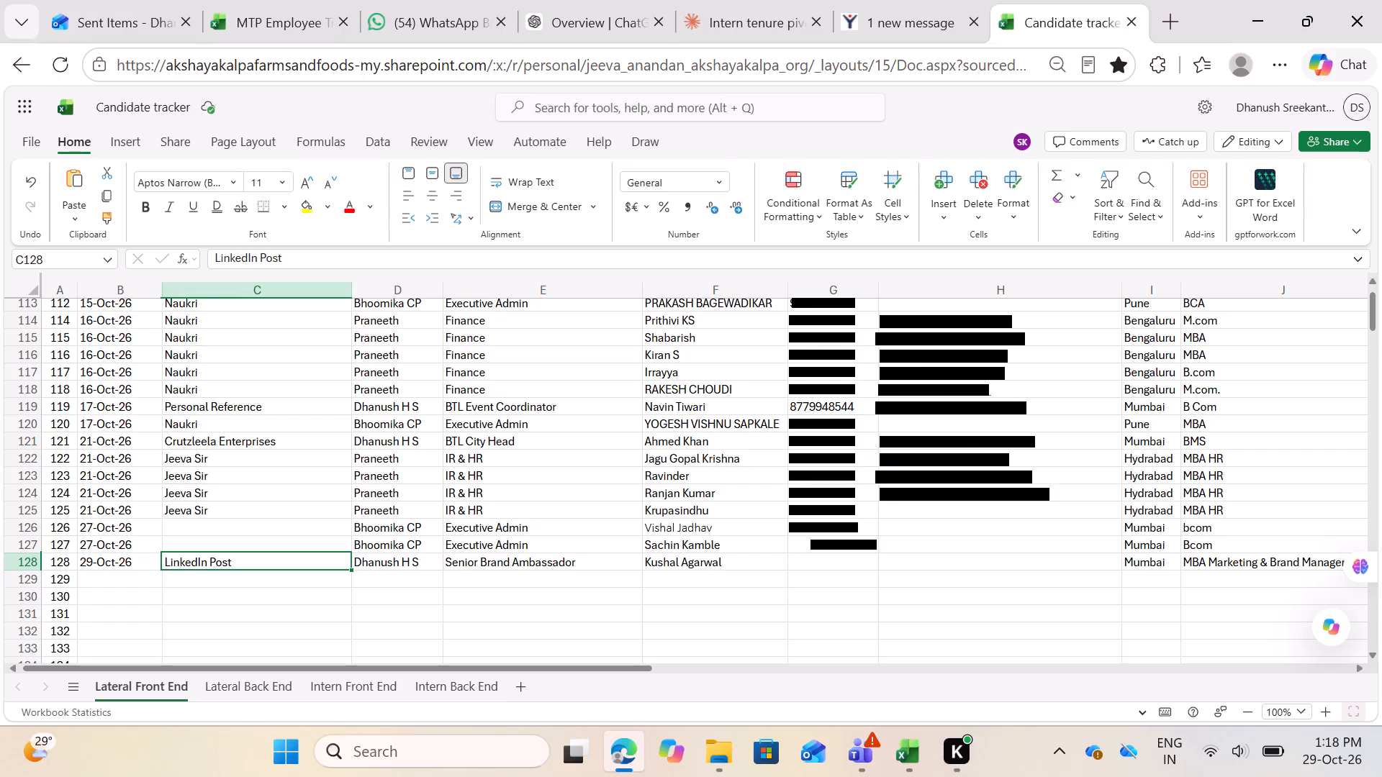
{"action": "key", "text": "Right"}
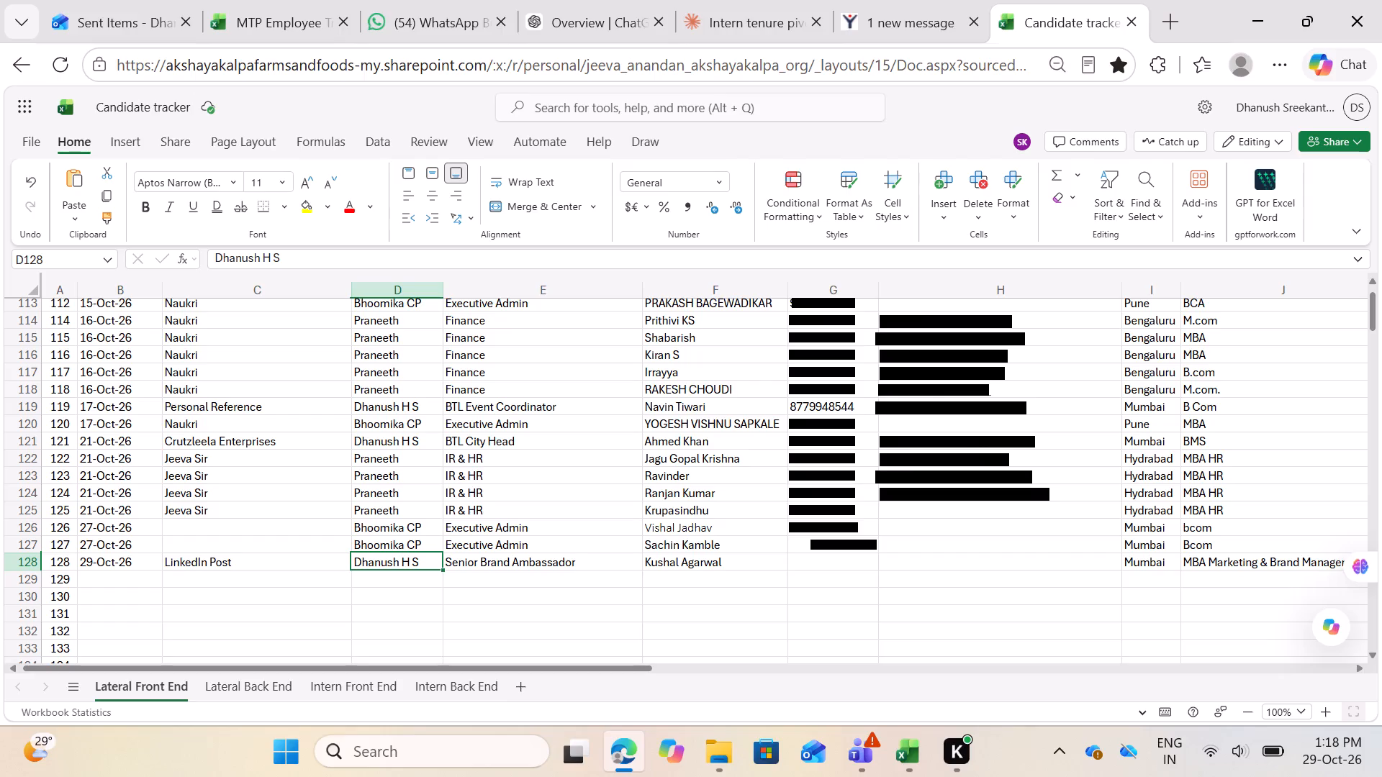
{"action": "key", "text": "Left"}
{"action": "key", "text": "Left"}
{"action": "key", "text": "Left"}
{"action": "key", "text": "Right"}
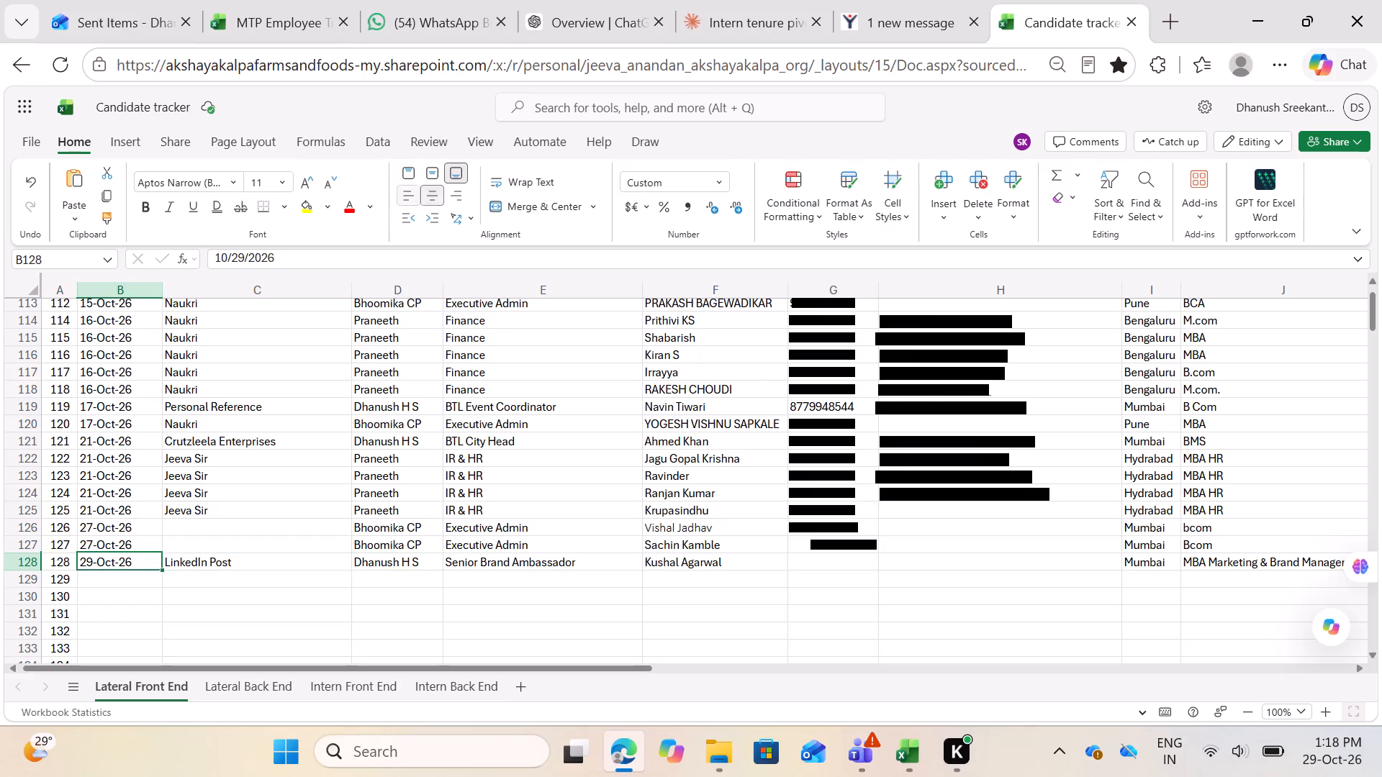
{"action": "key", "text": "Right"}
{"action": "key", "text": "Right"}
{"action": "key", "text": "Right"}
{"action": "key", "text": "Right"}
{"action": "key", "text": "Right"}
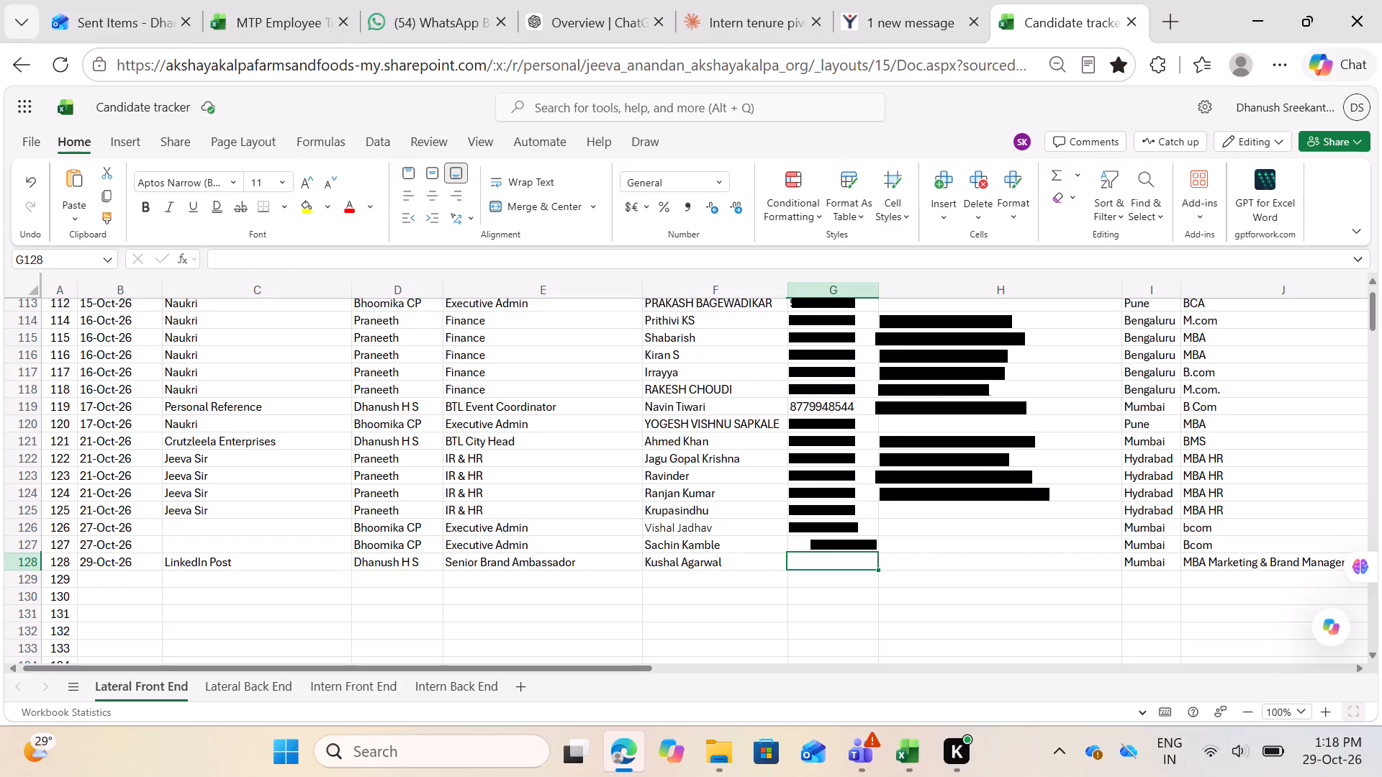
{"action": "key", "text": "Left"}
{"action": "key", "text": "Left"}
{"action": "key", "text": "Left"}
{"action": "key", "text": "Left"}
{"action": "key", "text": "Left"}
{"action": "key", "text": "Left"}
{"action": "key", "text": "Left"}
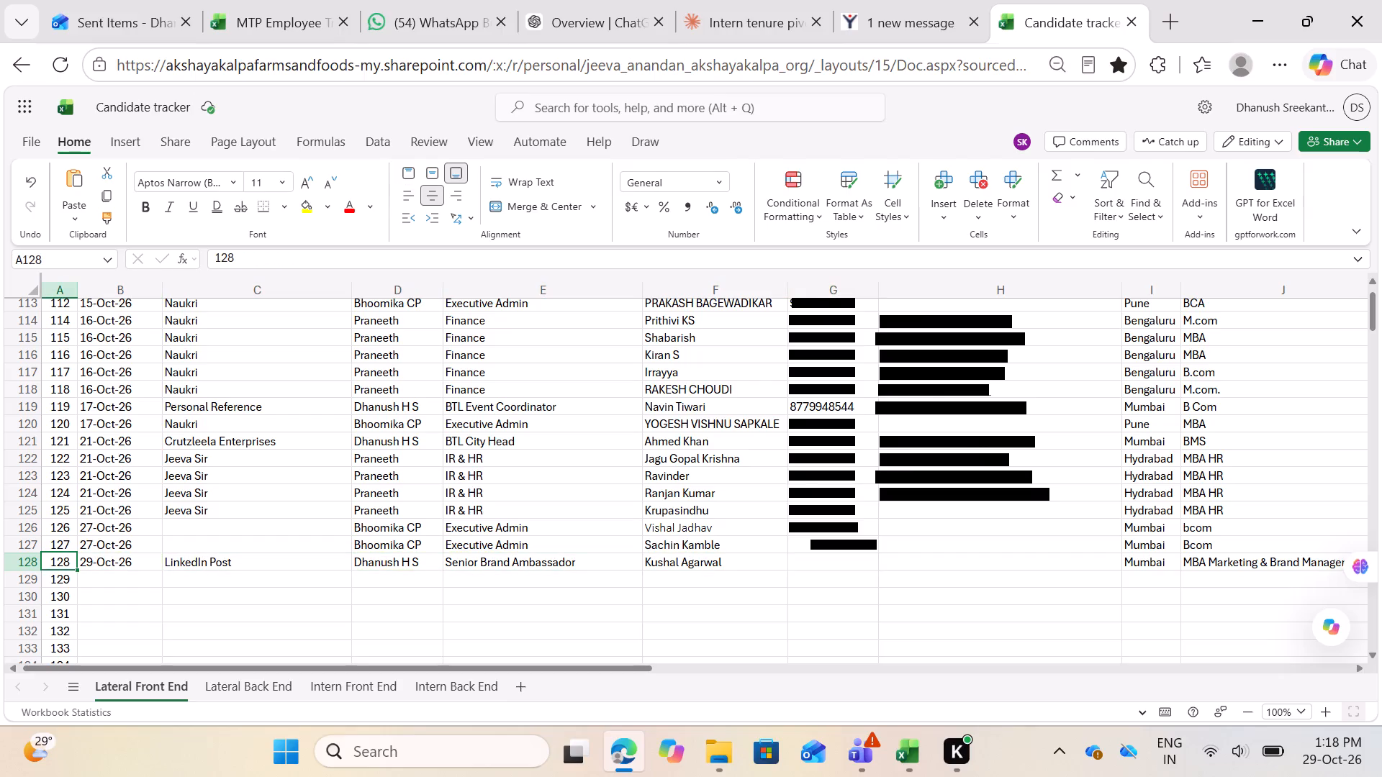
{"action": "key", "text": "Left"}
{"action": "key", "text": "Left"}
{"action": "key", "text": "Left"}
{"action": "key", "text": "Right"}
{"action": "key", "text": "Right"}
{"action": "key", "text": "Right"}
{"action": "key", "text": "Right"}
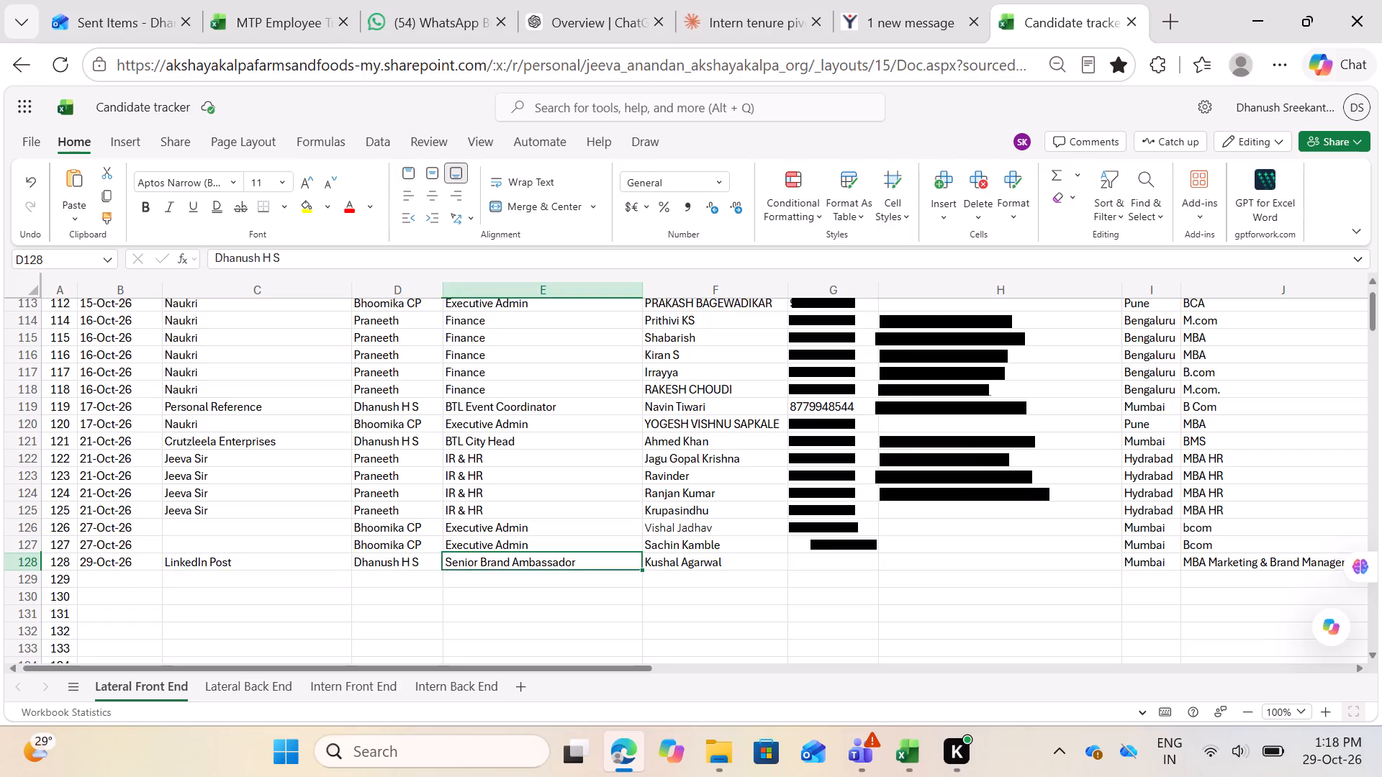
{"action": "key", "text": "Right"}
{"action": "key", "text": "Left"}
{"action": "key", "text": "Left"}
{"action": "key", "text": "Right"}
{"action": "key", "text": "Right"}
{"action": "key", "text": "Right"}
{"action": "key", "text": "Right"}
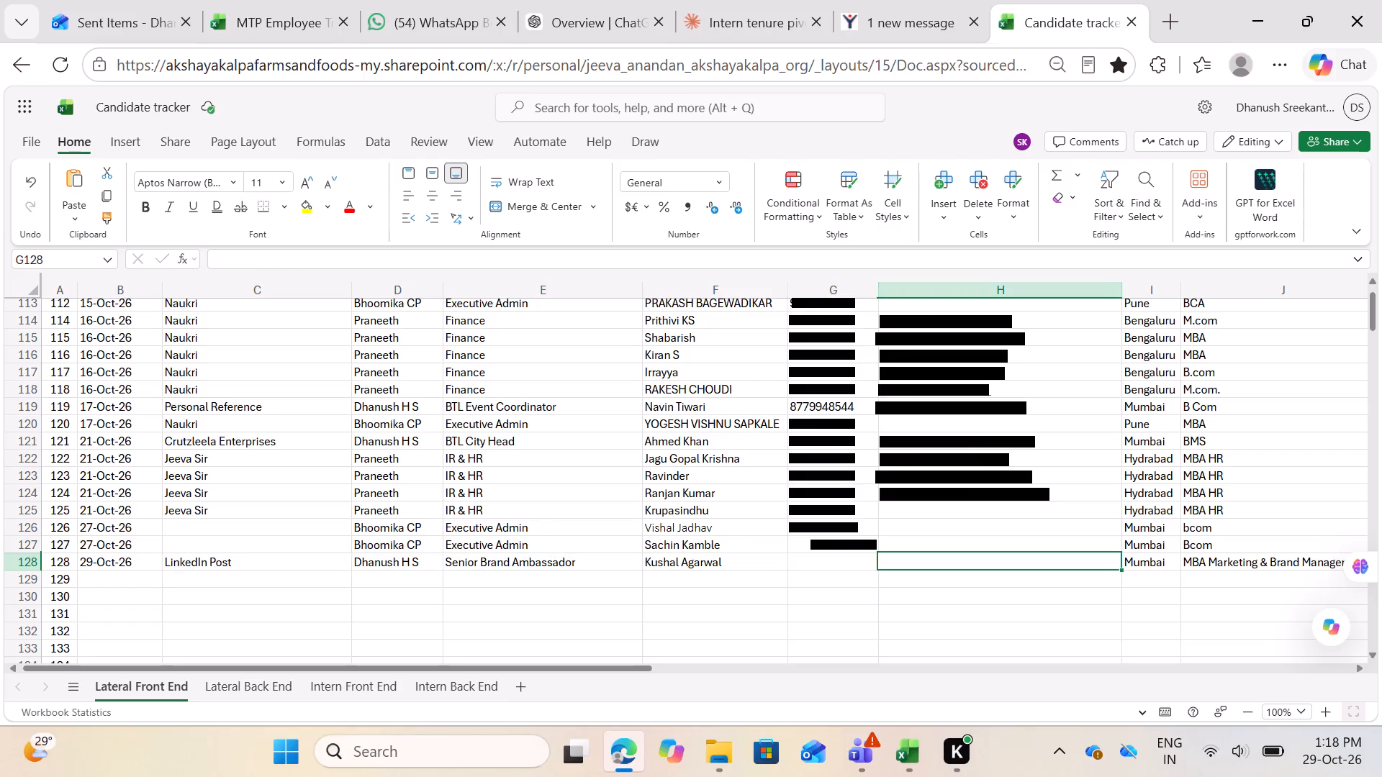
{"action": "key", "text": "Right"}
{"action": "key", "text": "Right"}
{"action": "key", "text": "Right"}
{"action": "key", "text": "Left"}
{"action": "key", "text": "Left"}
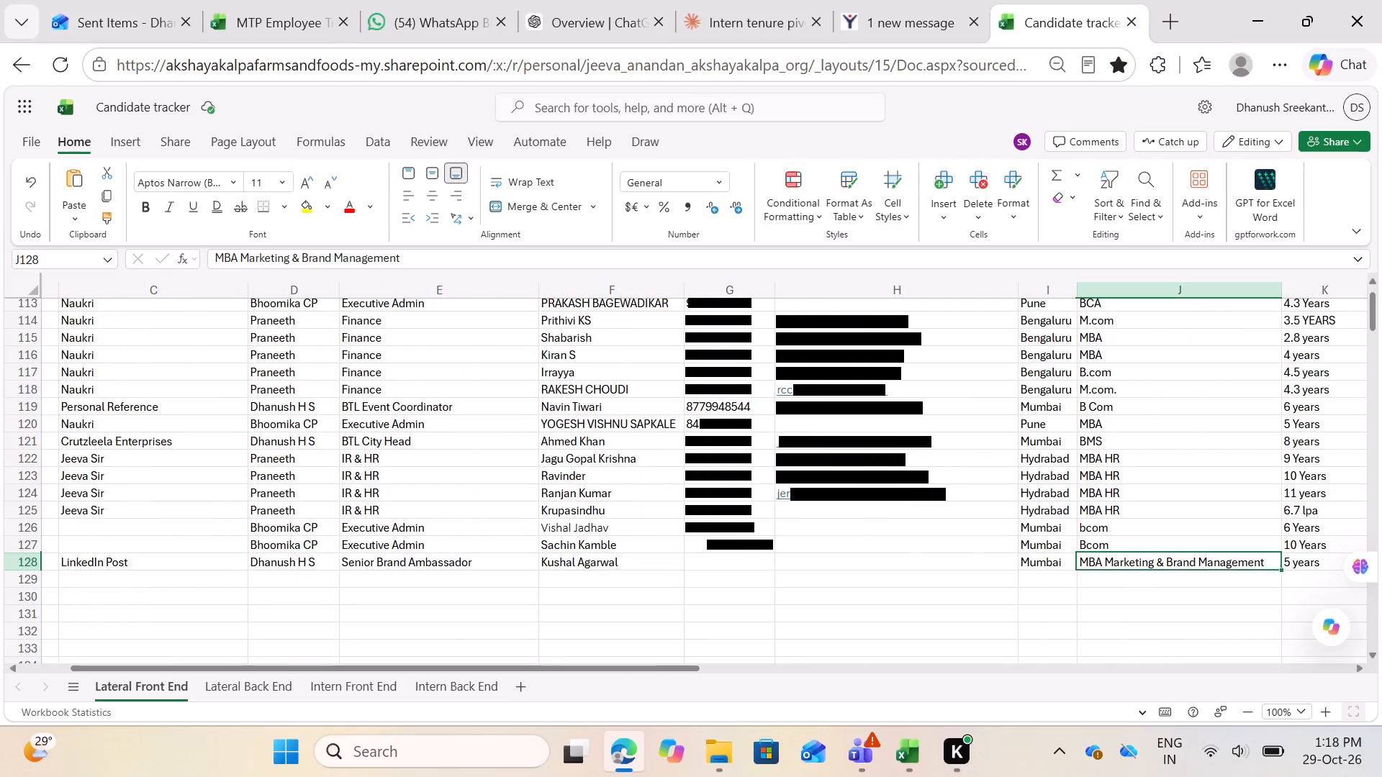
{"action": "key", "text": "Left"}
{"action": "key", "text": "Left"}
{"action": "key", "text": "Right"}
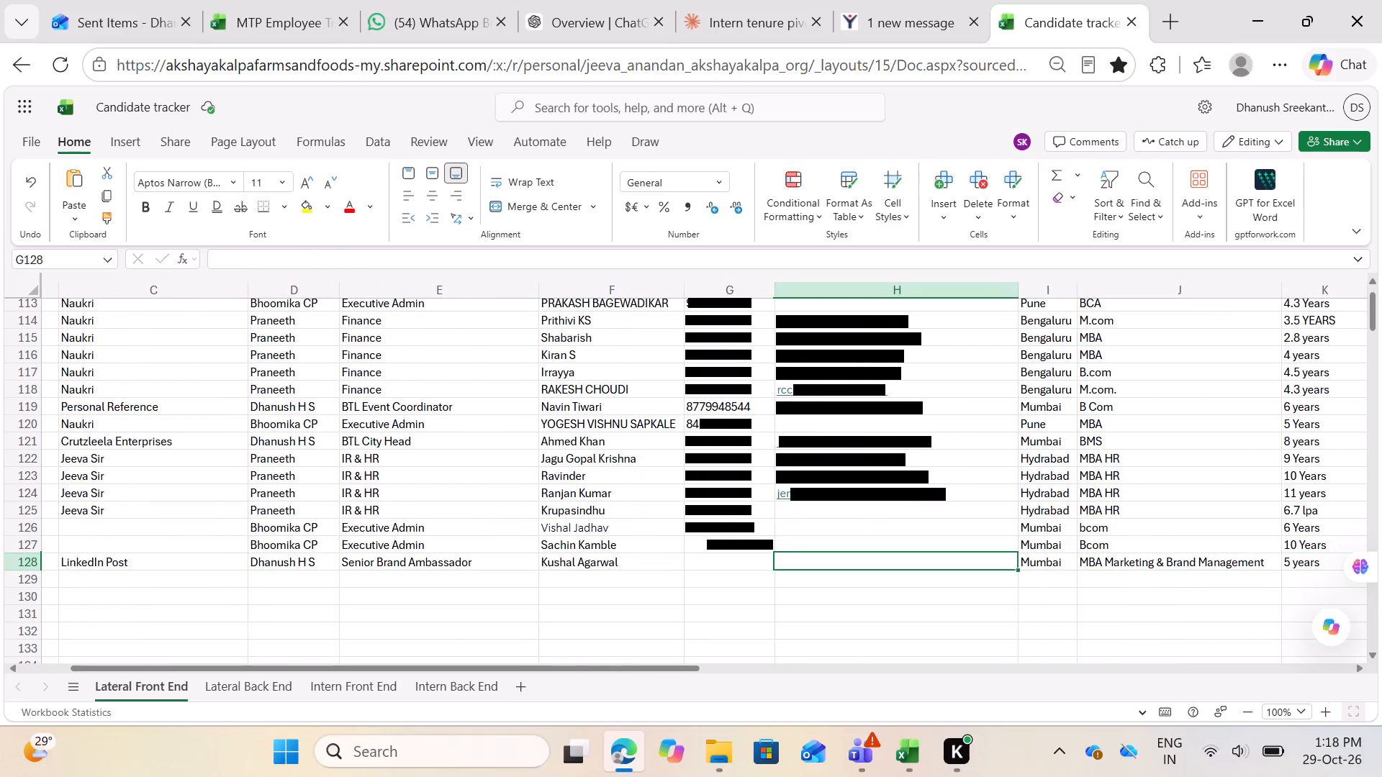
{"action": "key", "text": "Right"}
{"action": "key", "text": "Right"}
{"action": "key", "text": "Right"}
{"action": "key", "text": "Right"}
{"action": "key", "text": "Right"}
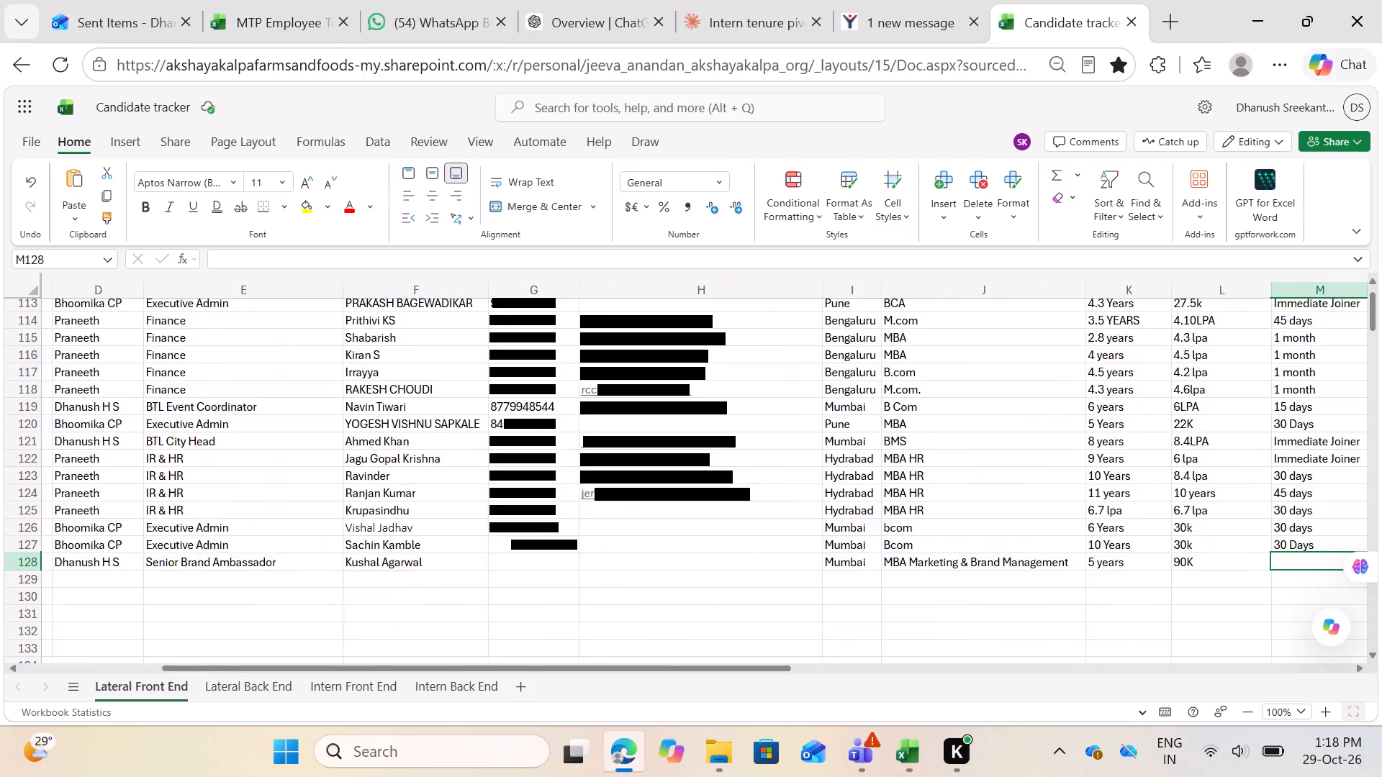
{"action": "key", "text": "Right"}
{"action": "key", "text": "Right"}
{"action": "key", "text": "Right"}
{"action": "key", "text": "Right"}
{"action": "key", "text": "Left"}
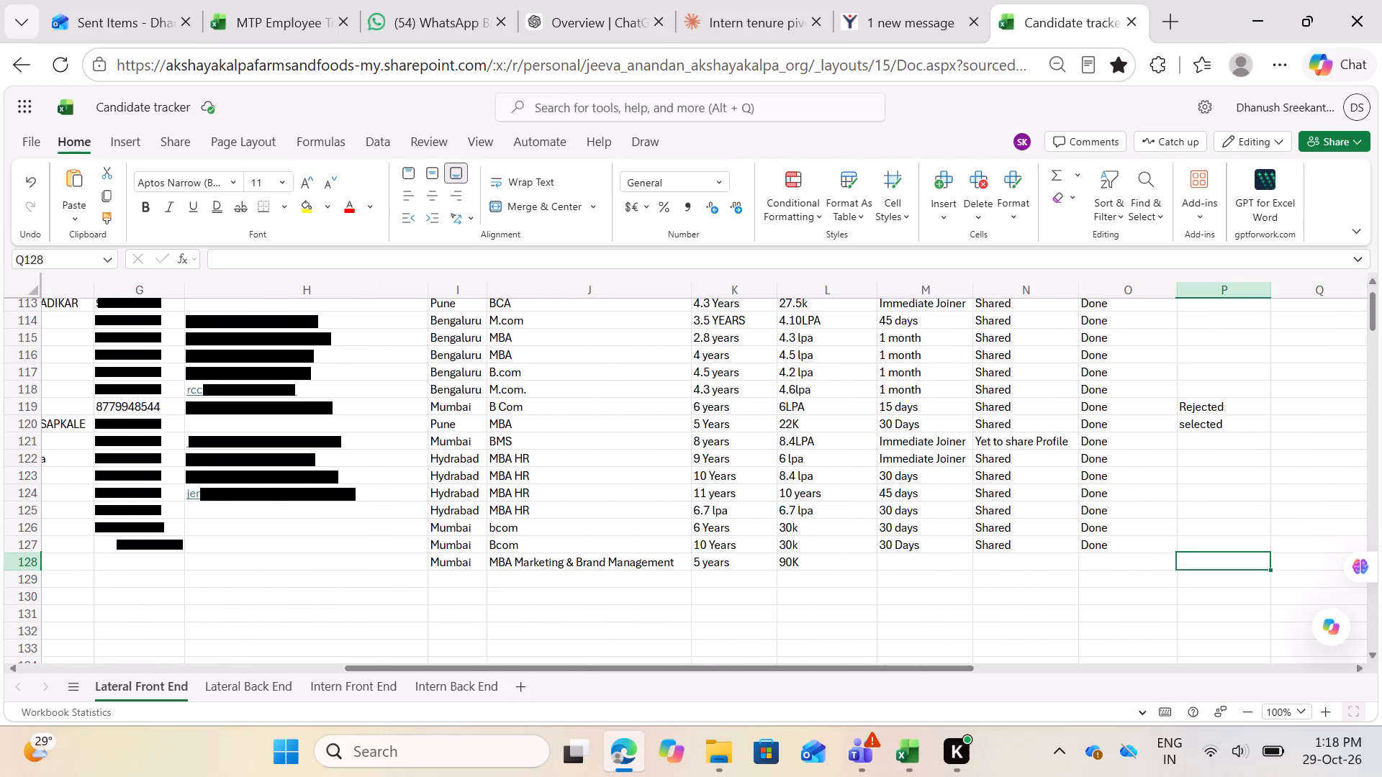
{"action": "key", "text": "Left"}
{"action": "key", "text": "Left"}
{"action": "key", "text": "Left"}
{"action": "key", "text": "Left"}
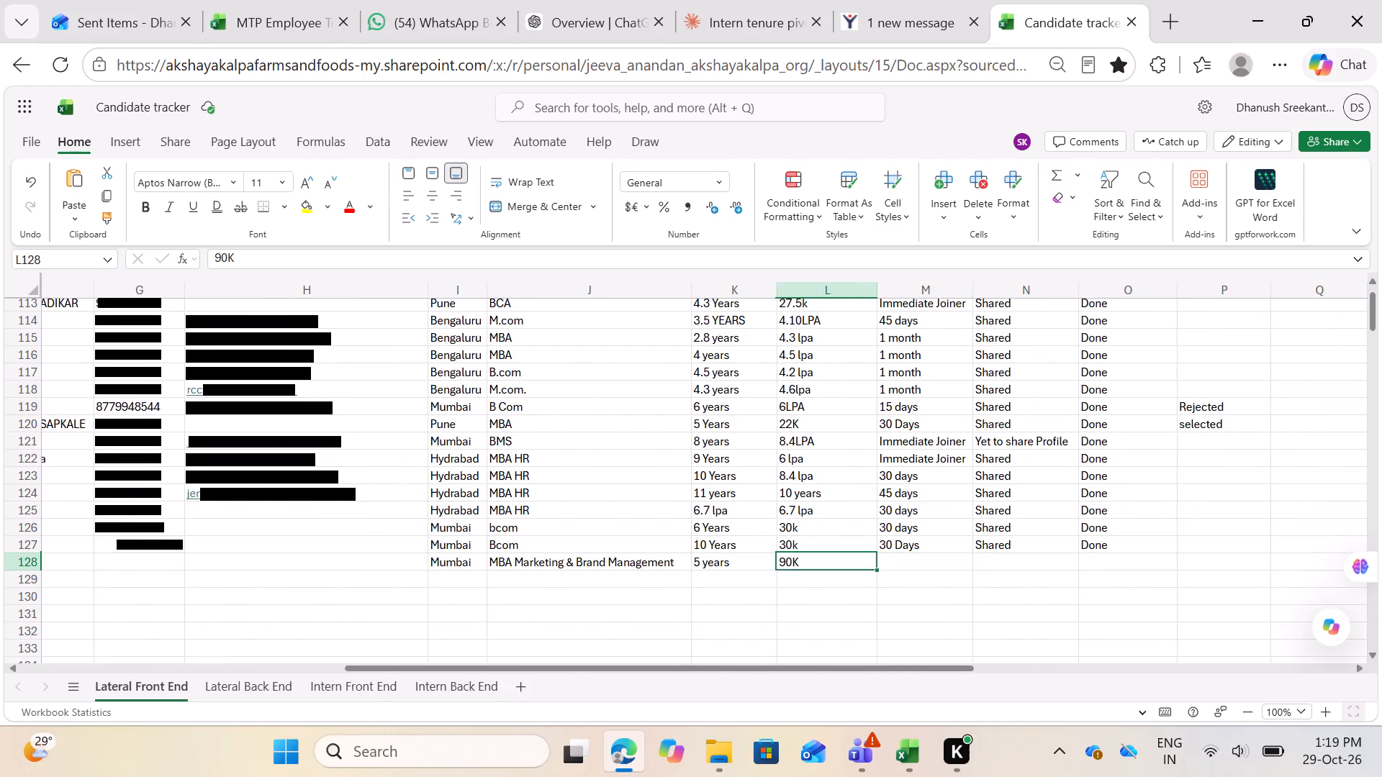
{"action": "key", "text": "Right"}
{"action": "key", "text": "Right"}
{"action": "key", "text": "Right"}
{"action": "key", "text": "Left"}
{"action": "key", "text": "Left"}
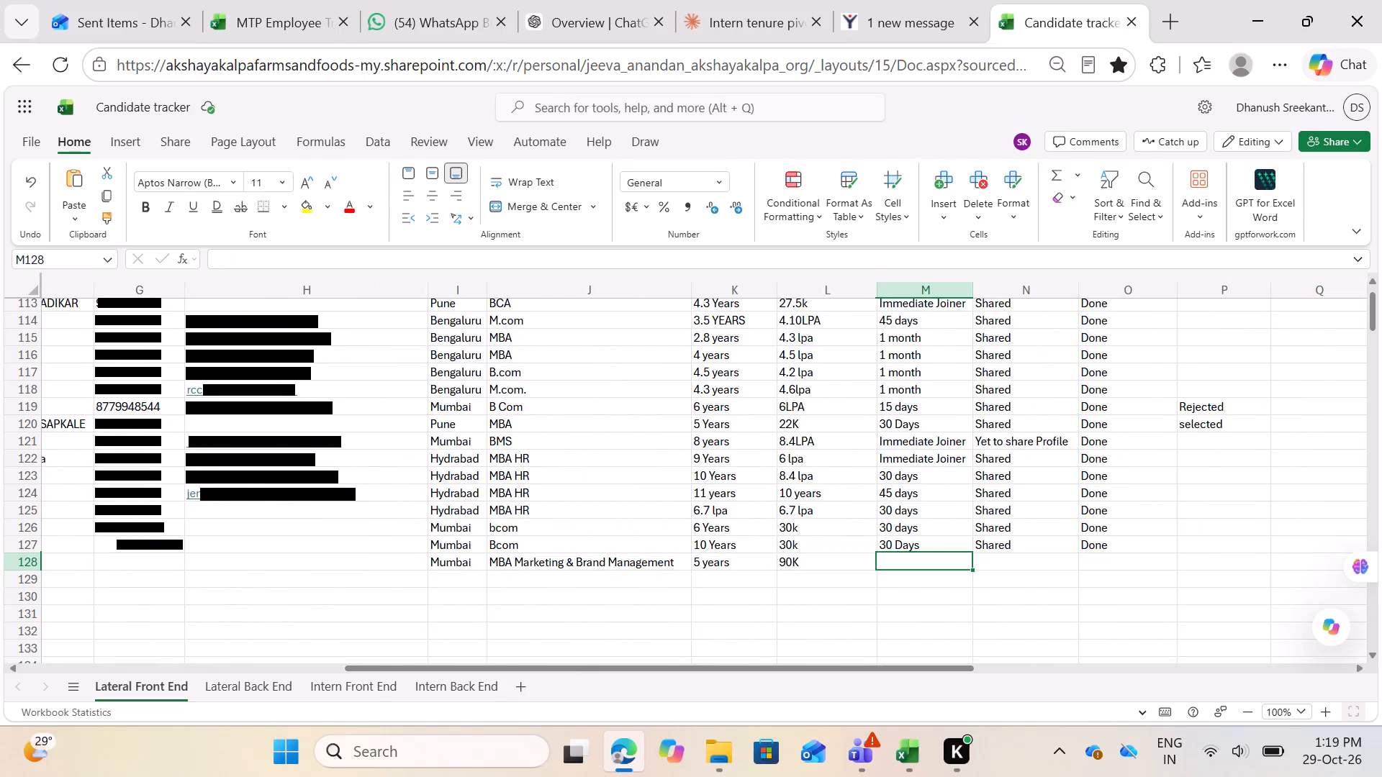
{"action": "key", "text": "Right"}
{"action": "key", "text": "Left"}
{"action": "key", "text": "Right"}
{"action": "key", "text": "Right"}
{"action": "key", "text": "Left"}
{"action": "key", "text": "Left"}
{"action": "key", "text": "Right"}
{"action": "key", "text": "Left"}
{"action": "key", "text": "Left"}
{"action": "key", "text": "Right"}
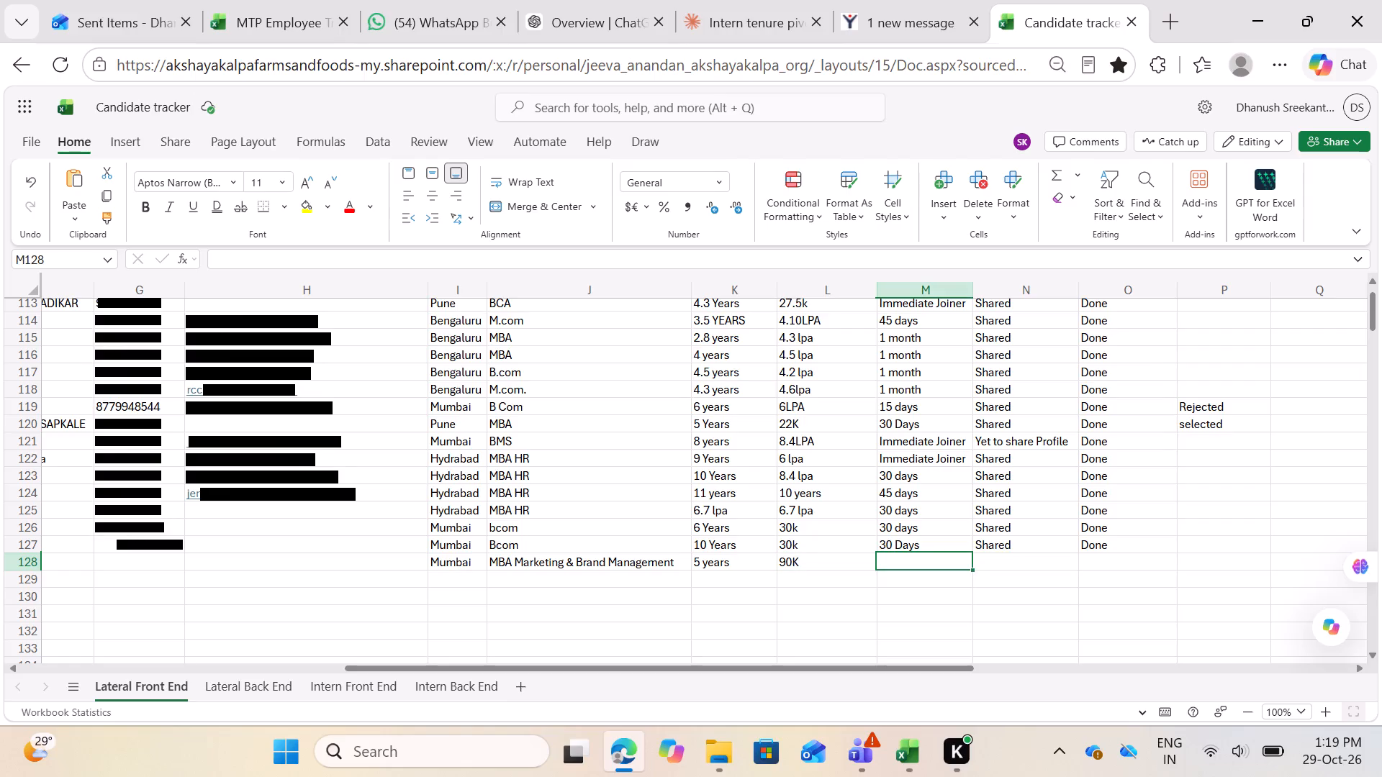
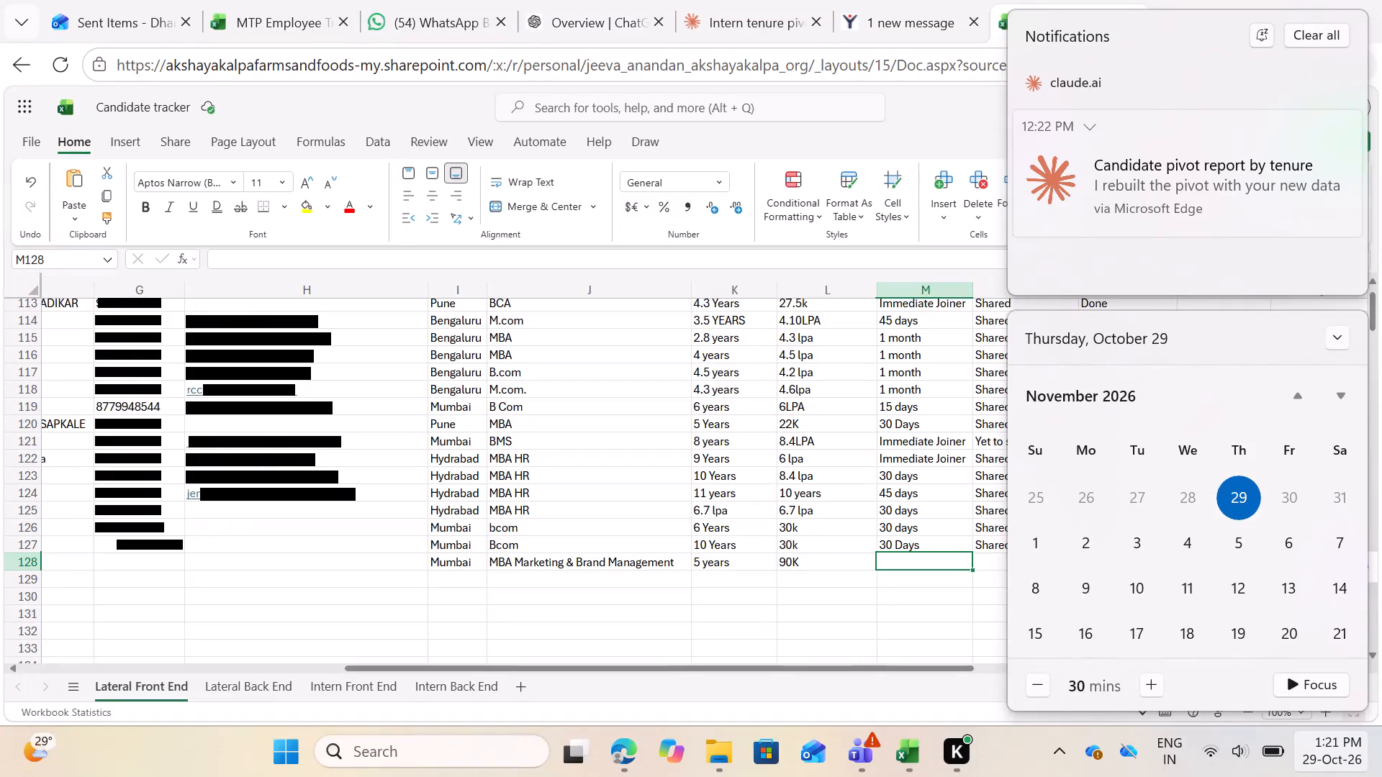
{"action": "left_click", "coordinate": [268, 584]}
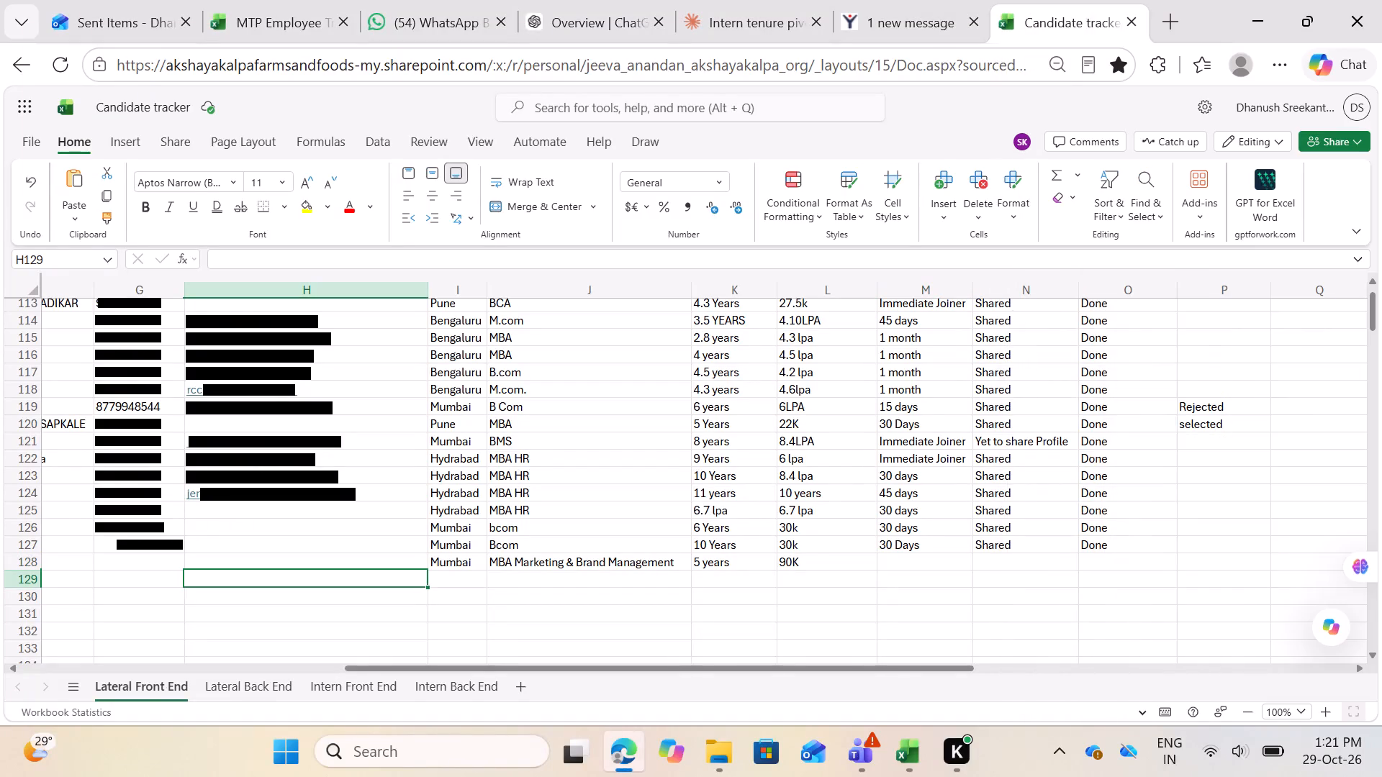
{"action": "scroll", "coordinate": [470, 596], "scroll_direction": "right", "scroll_amount": 4}
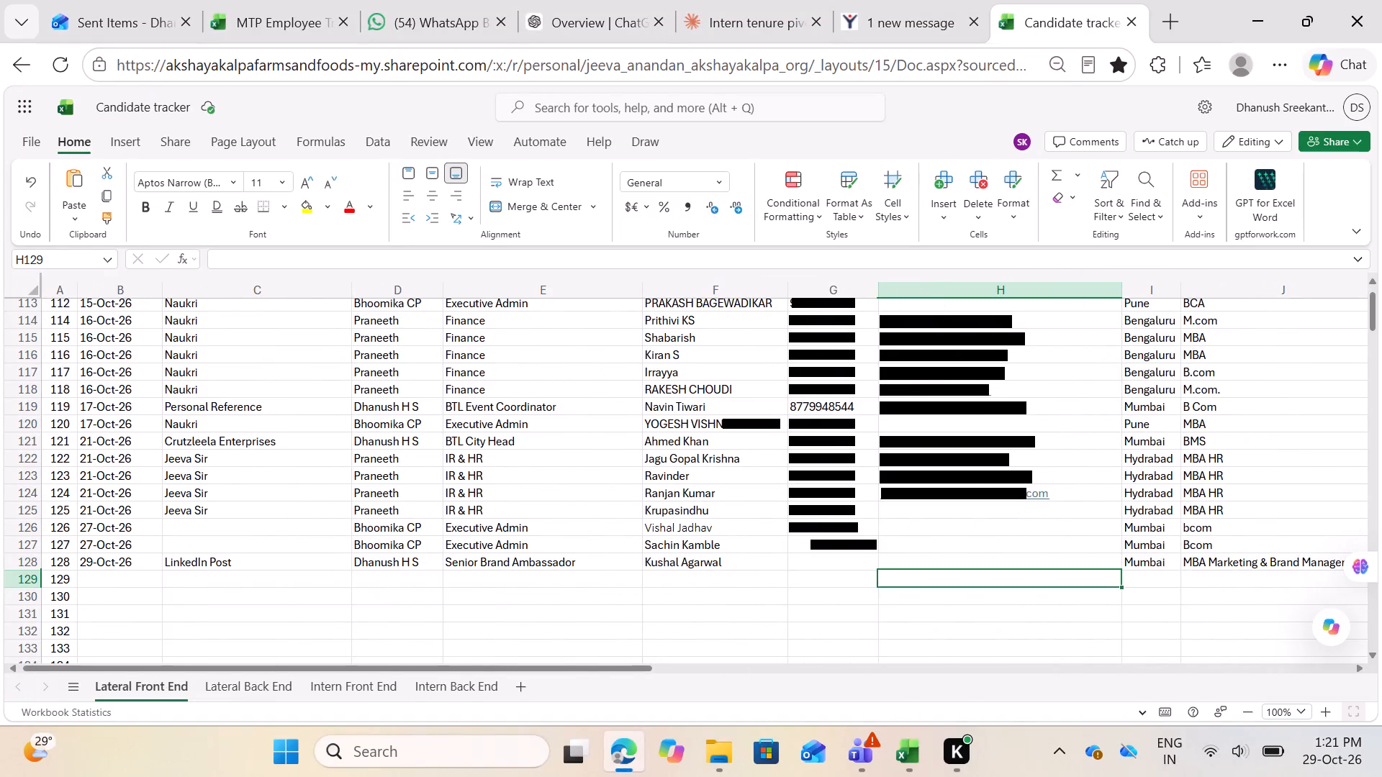
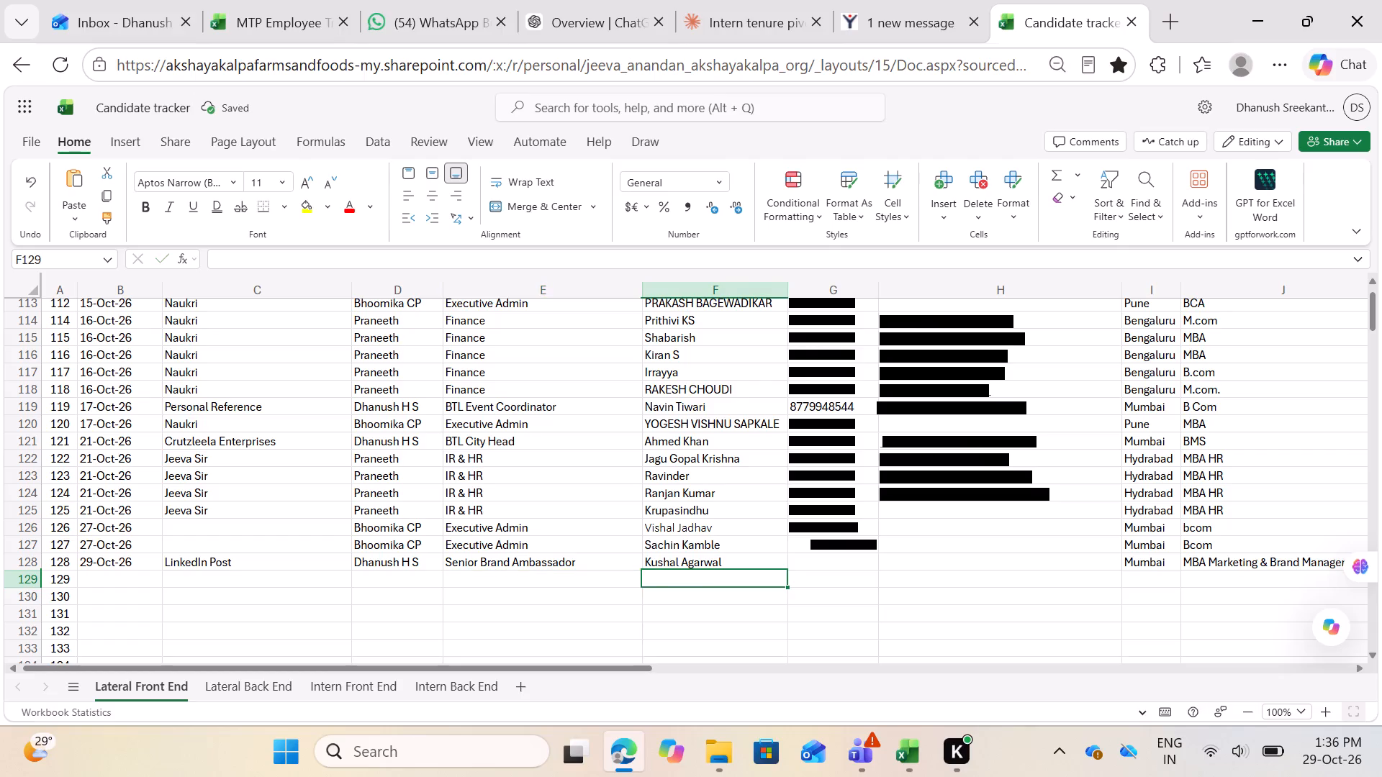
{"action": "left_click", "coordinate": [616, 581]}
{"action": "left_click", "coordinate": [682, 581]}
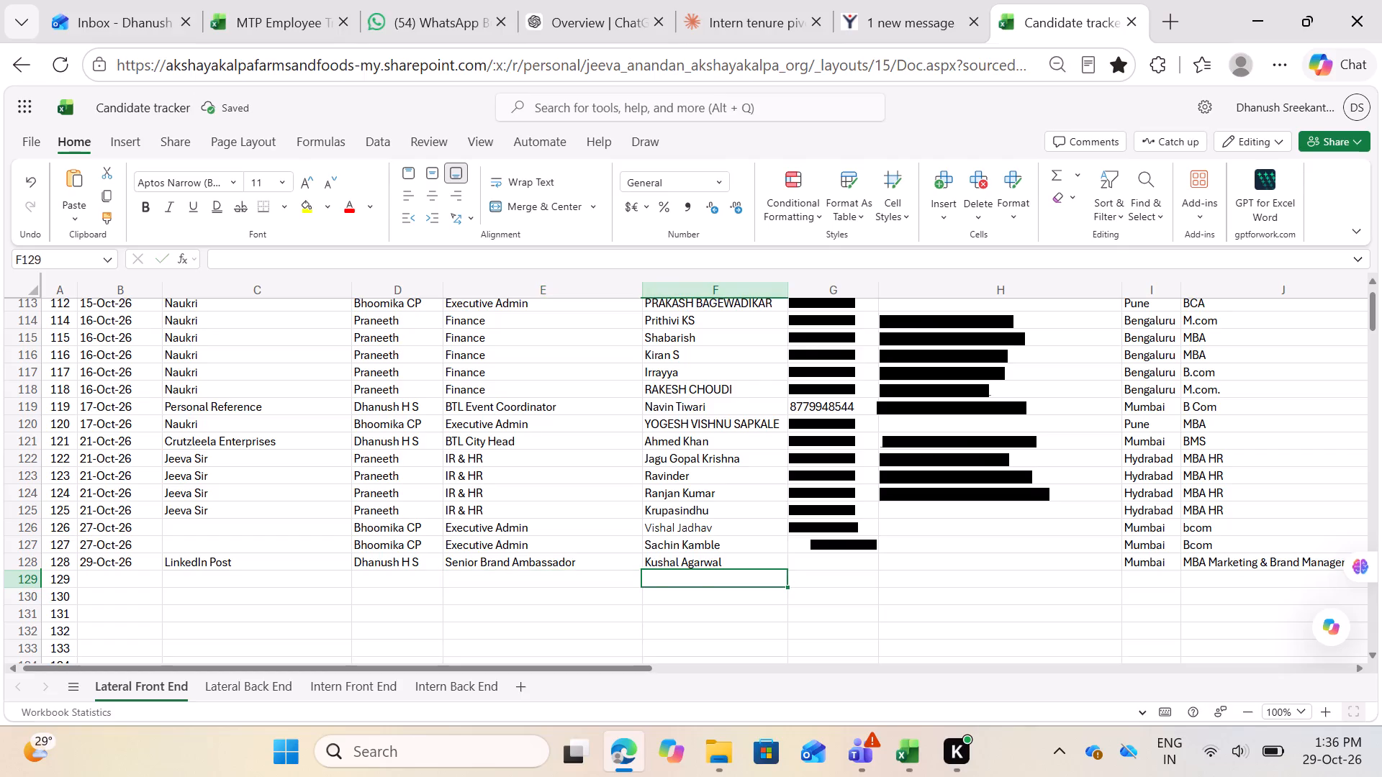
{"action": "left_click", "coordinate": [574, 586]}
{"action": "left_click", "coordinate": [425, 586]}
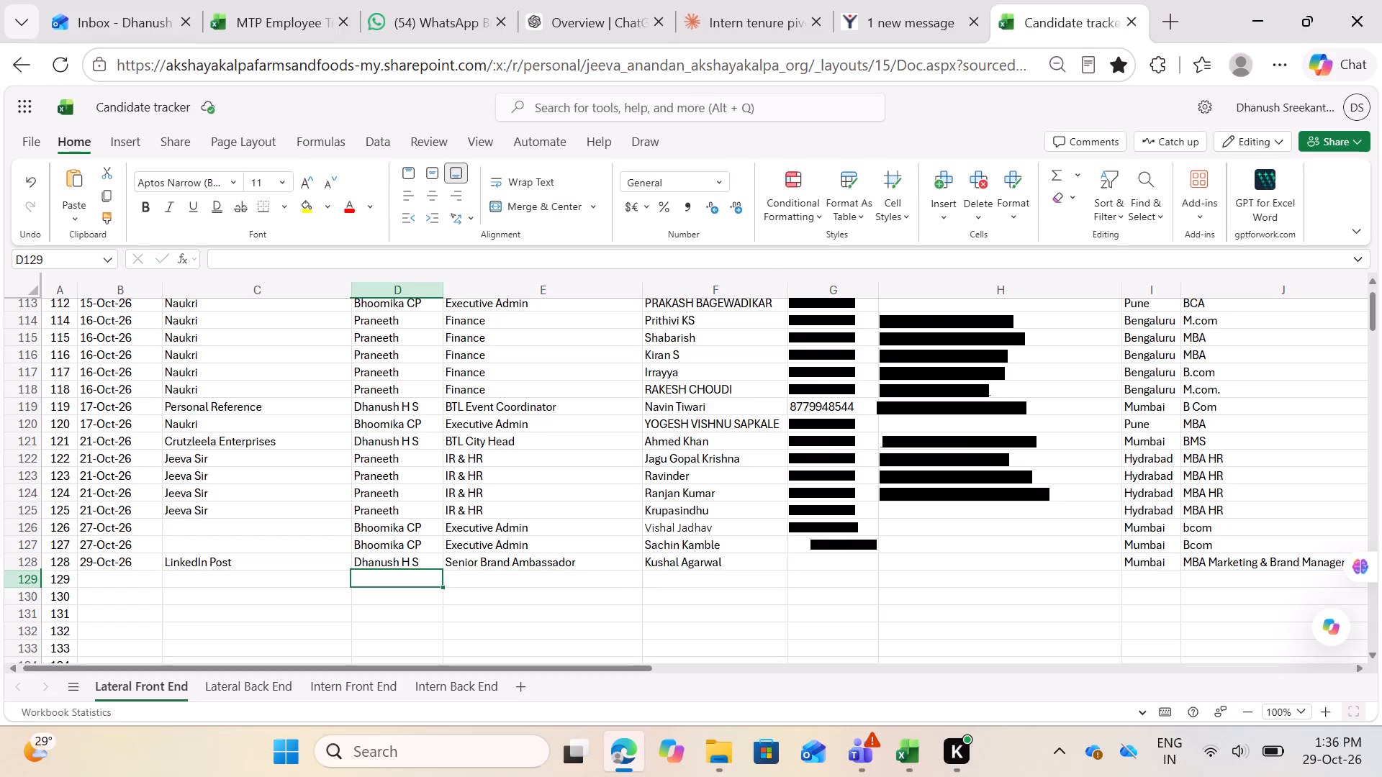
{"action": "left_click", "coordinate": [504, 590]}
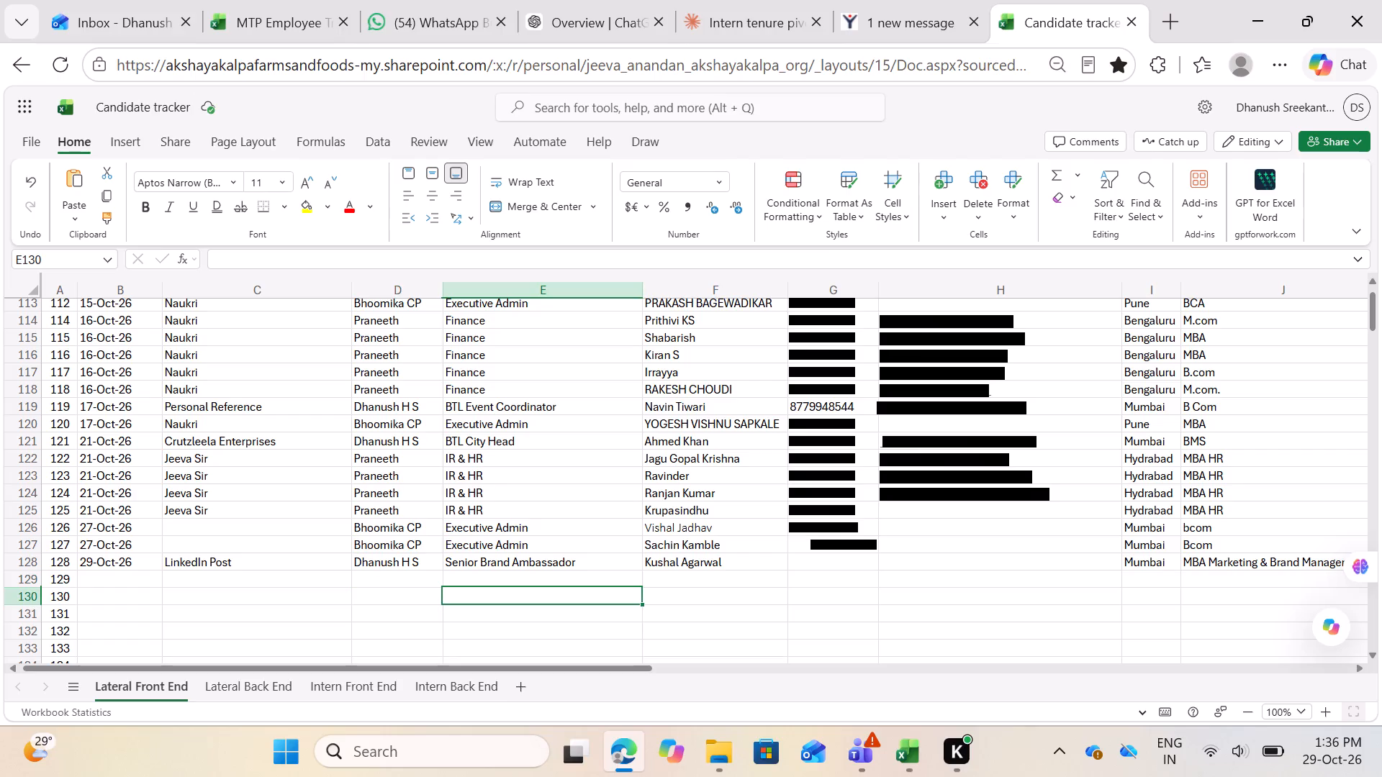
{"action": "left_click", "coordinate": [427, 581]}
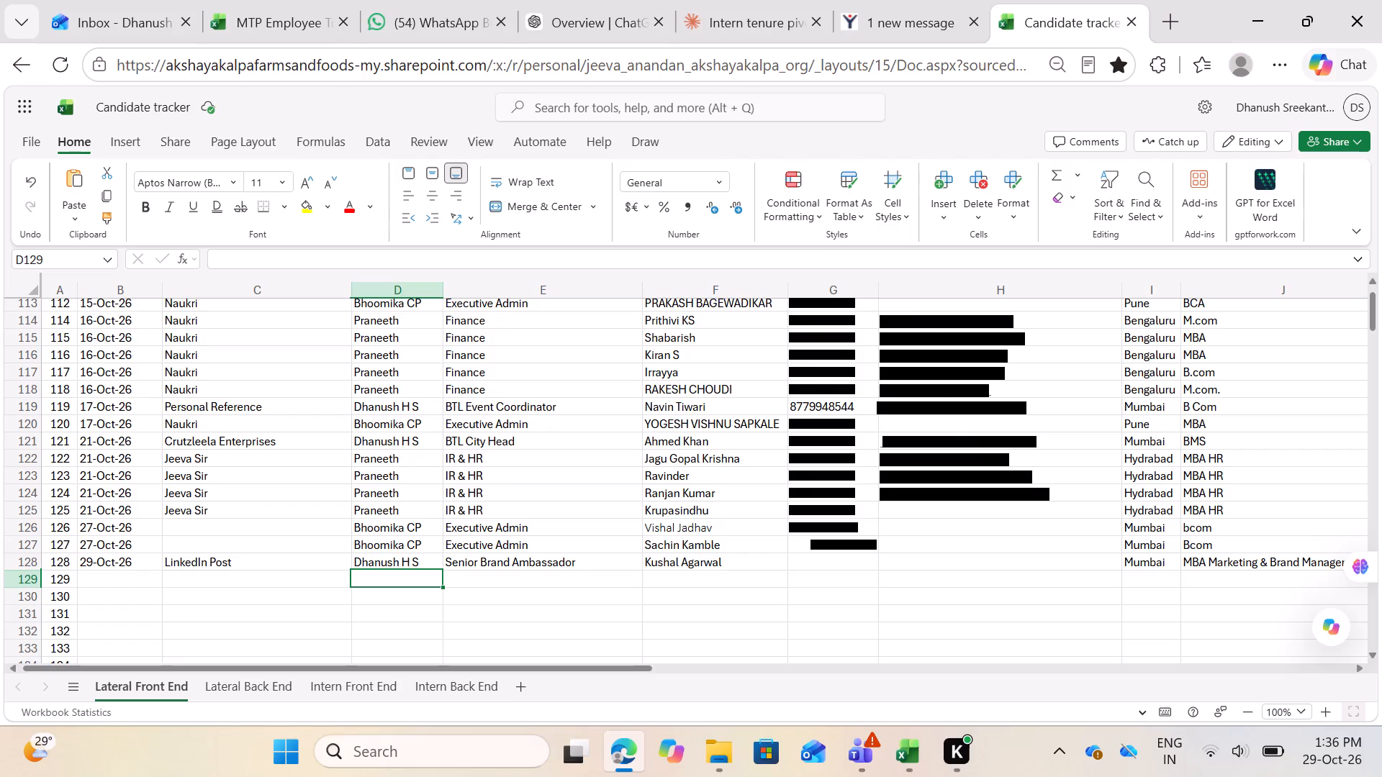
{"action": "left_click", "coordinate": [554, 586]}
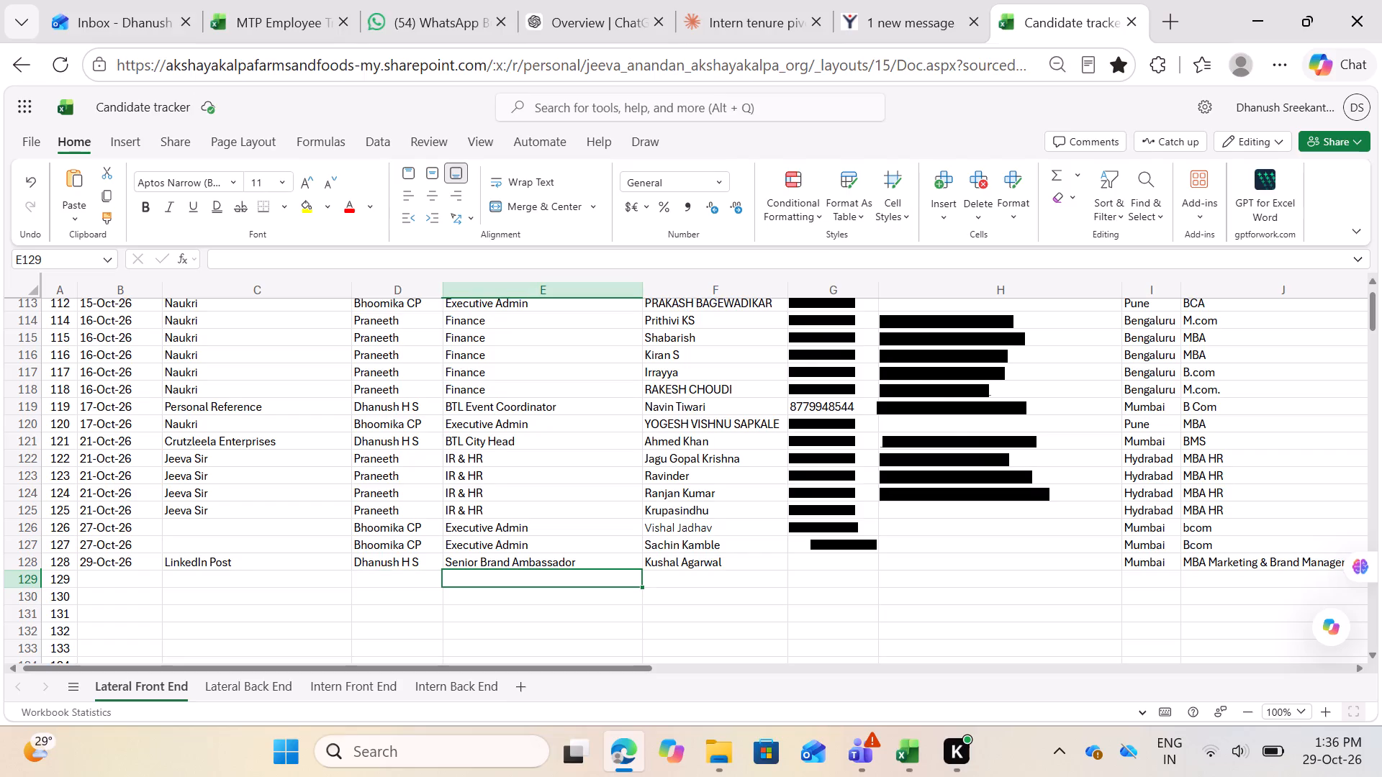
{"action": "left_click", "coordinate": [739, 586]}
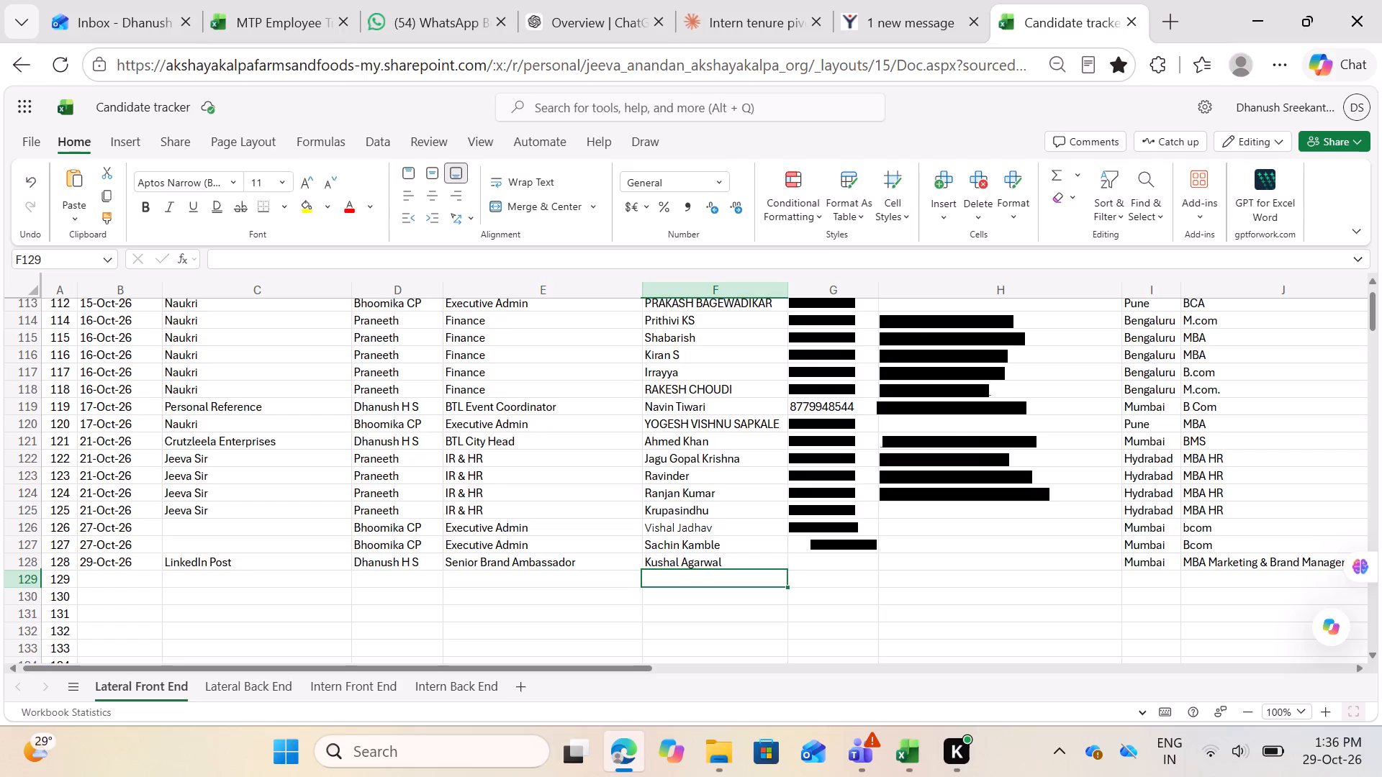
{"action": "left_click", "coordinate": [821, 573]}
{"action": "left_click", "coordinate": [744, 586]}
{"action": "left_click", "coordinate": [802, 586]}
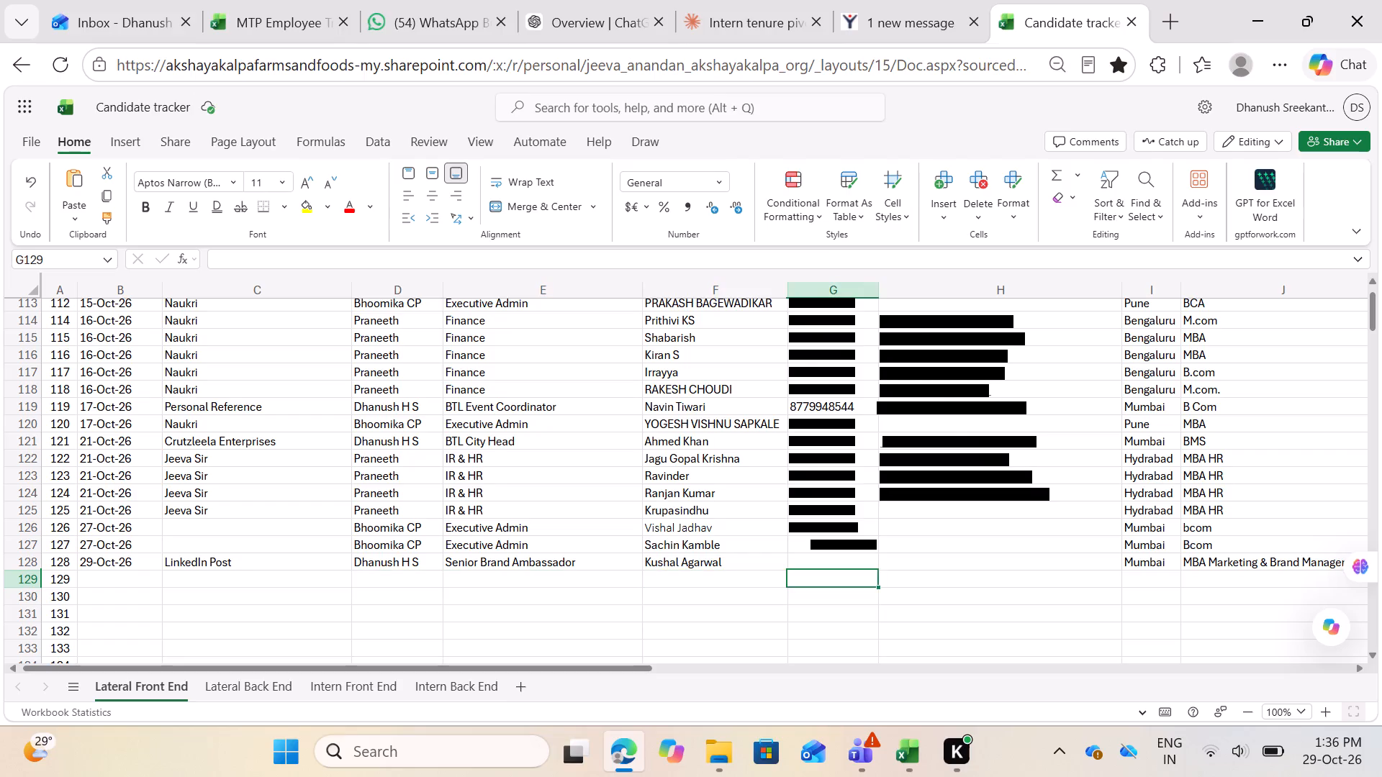